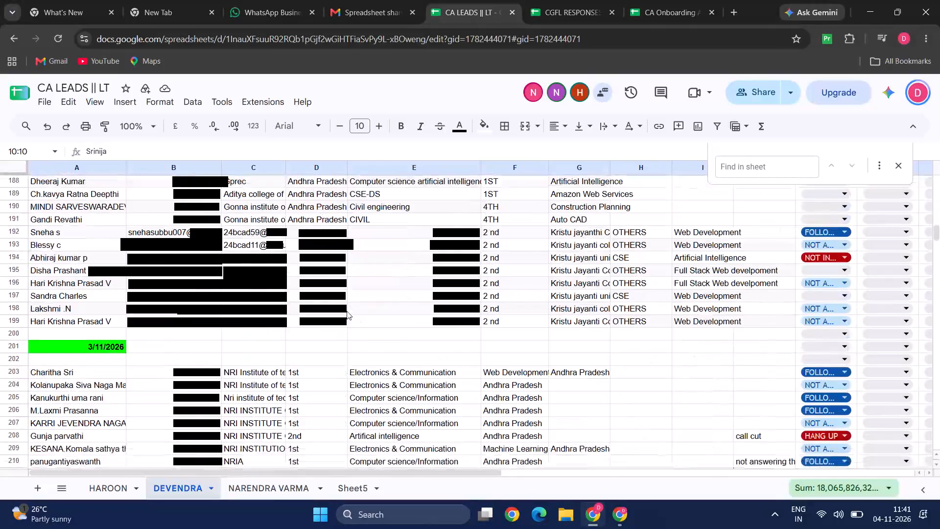
Look through the DEVENDRA sheet's lead rows from the 3/11/2026 section down to the start of the 4/11/2026 section.
scroll(347, 311, "down", 2)
scroll(347, 311, "up", 2)
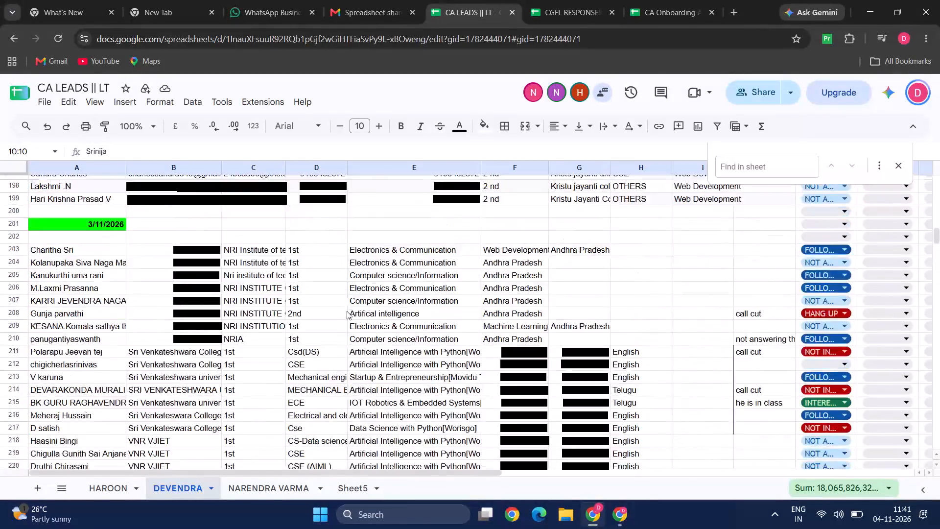
scroll(347, 311, "down", 3)
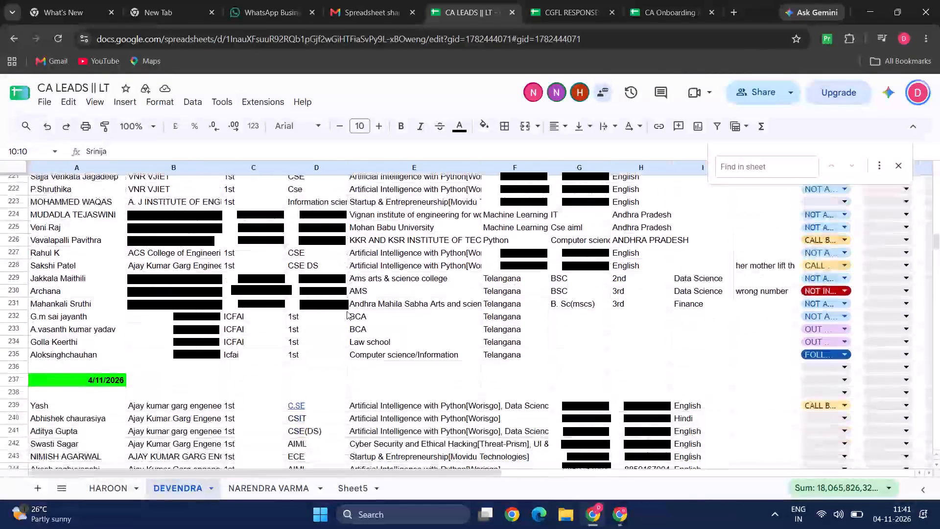
scroll(347, 311, "down", 1)
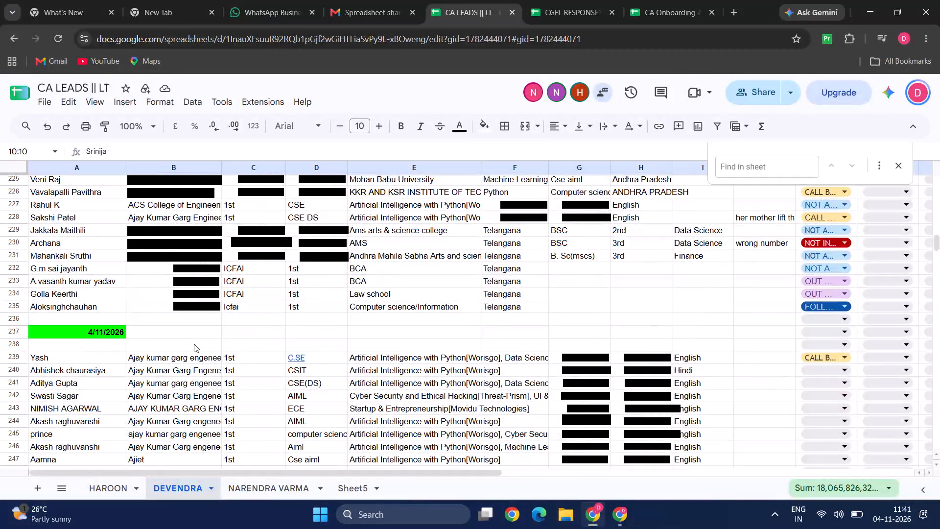
Select the lead record in row 240, under the 4/11/2026 heading of the DEVENDRA sheet, and review its details.
left_click(15, 370)
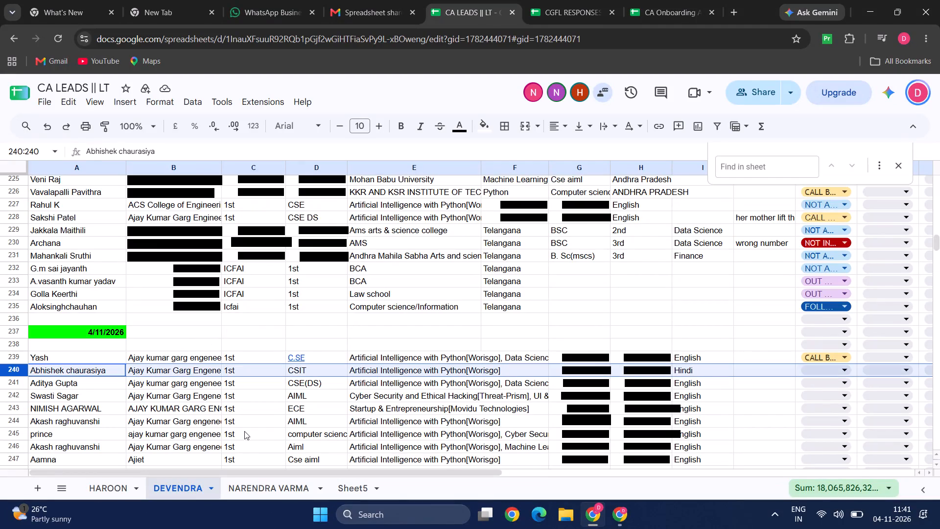
scroll(244, 431, "right", 10)
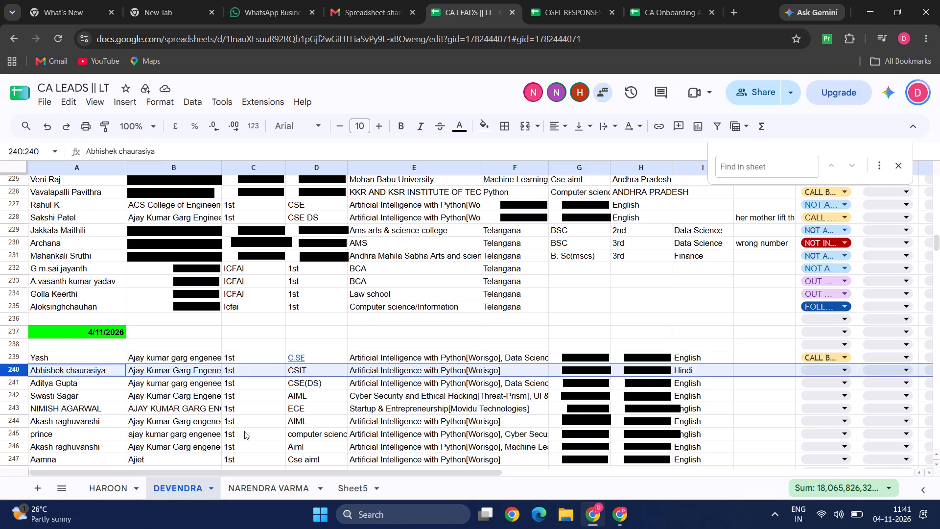
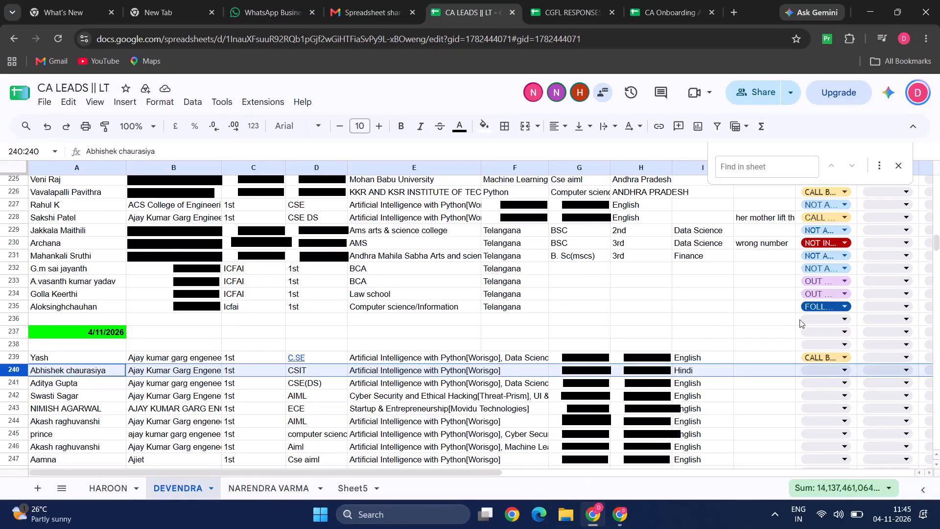
Set the call status of the row 240 lead to NOT INTERESTED and enter the remark "call cut" beside it.
left_click(818, 374)
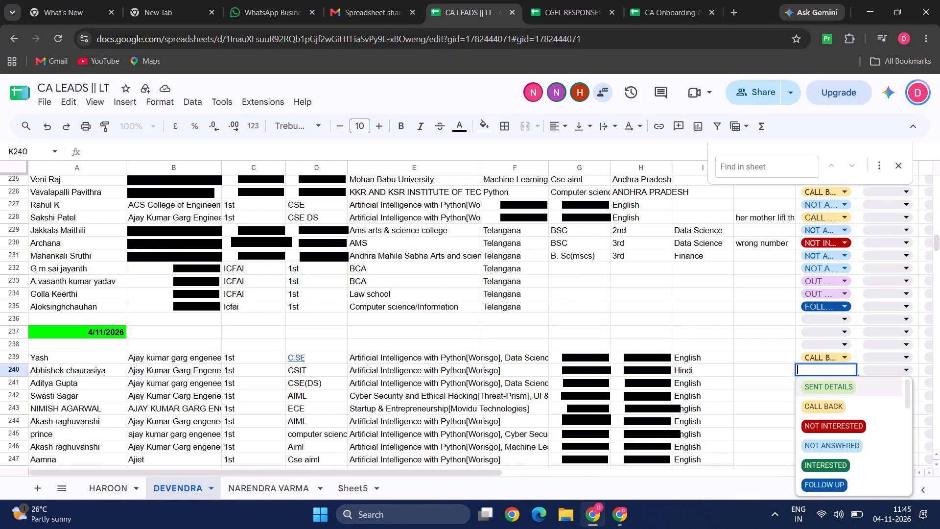
left_click(821, 430)
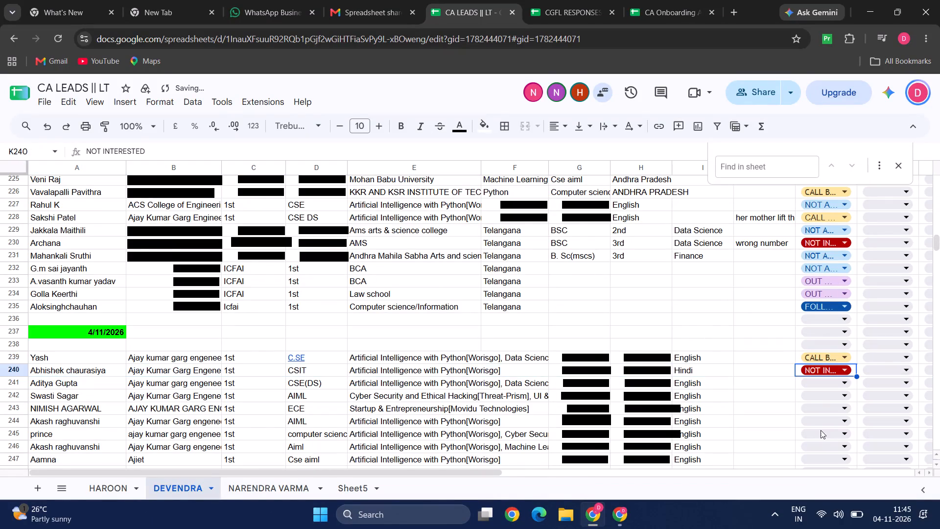
left_click(782, 371)
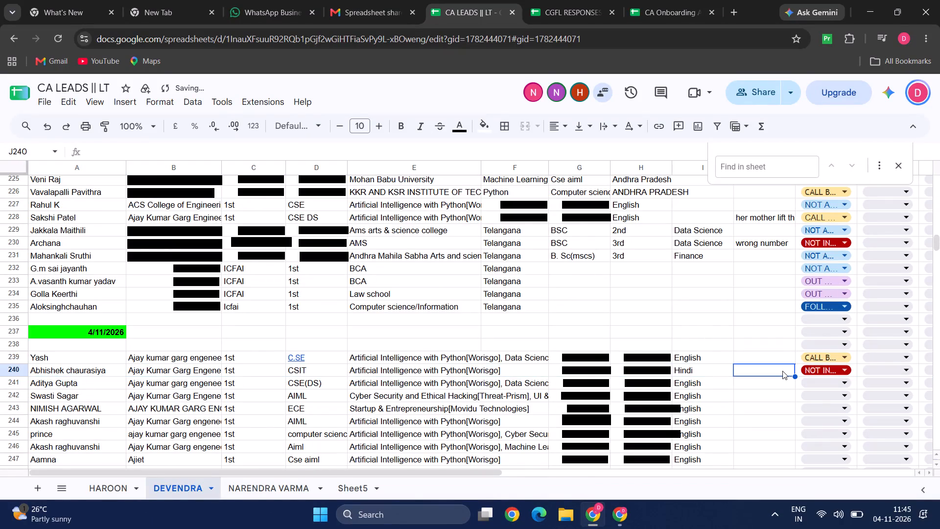
type("call cut")
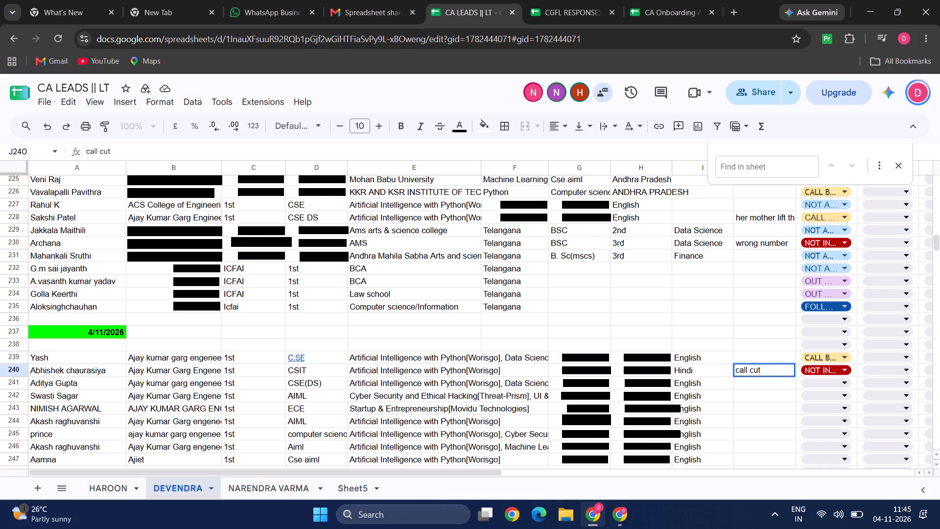
left_click(711, 383)
Select the lead record in row 241 to review its details, and move on to the name cell in row 242.
left_click(7, 379)
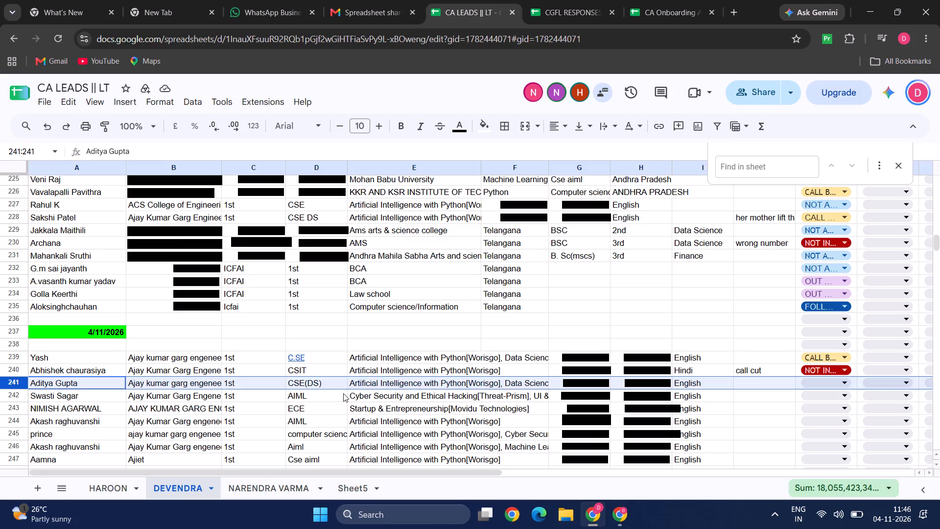
key("Down")
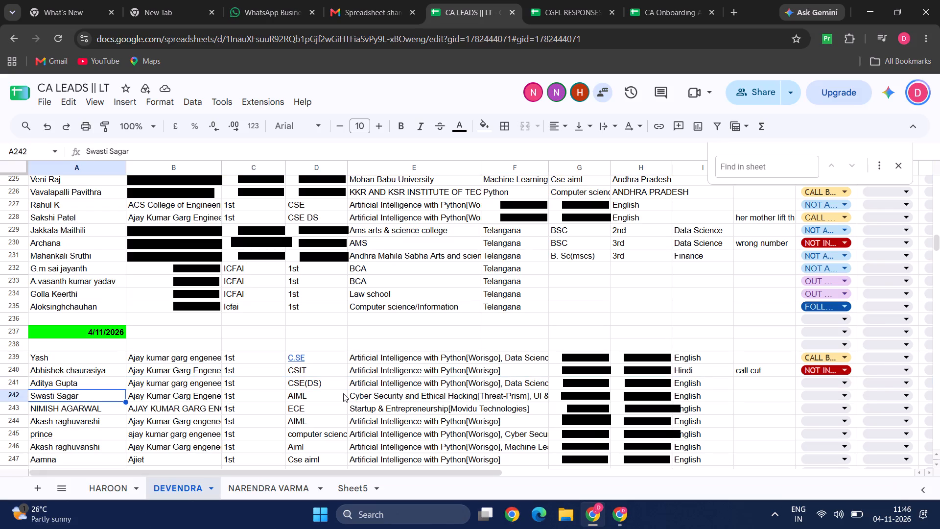
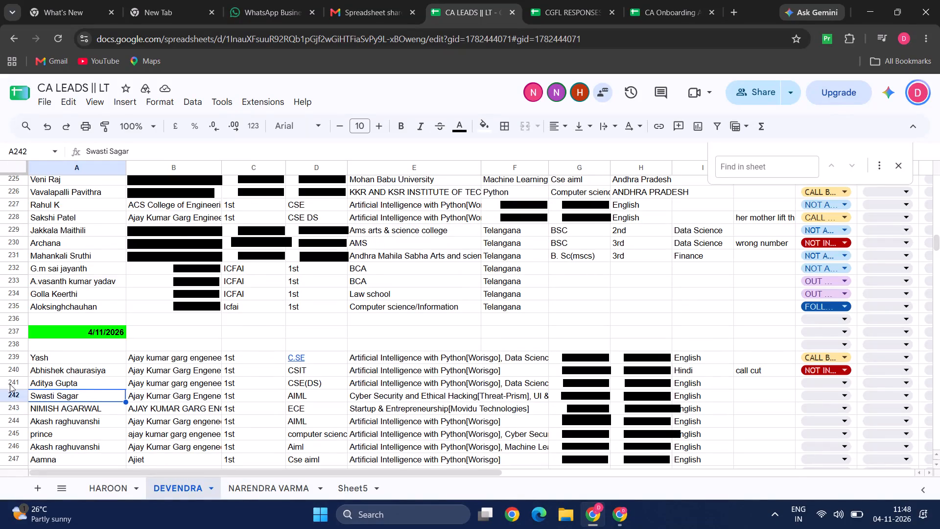
Set the call status of the row 241 lead to NOT INTERESTED.
left_click(10, 384)
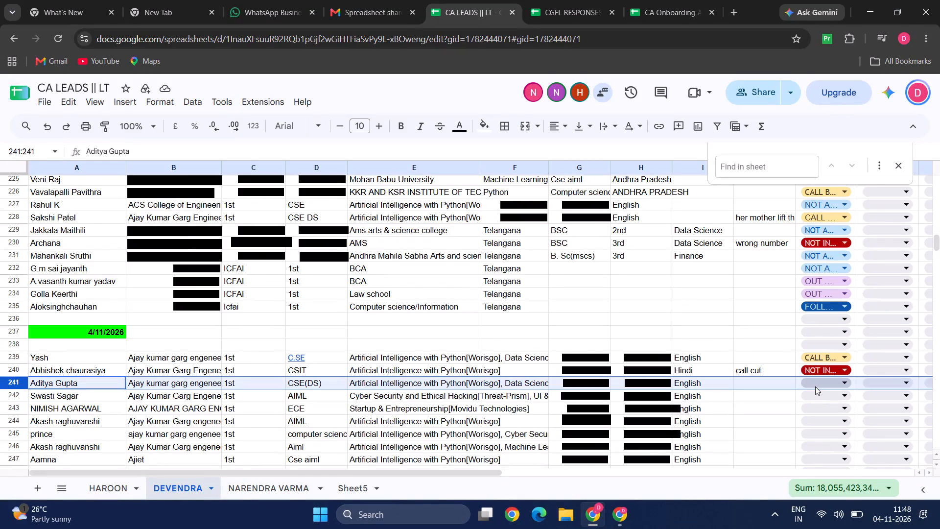
left_click(815, 386)
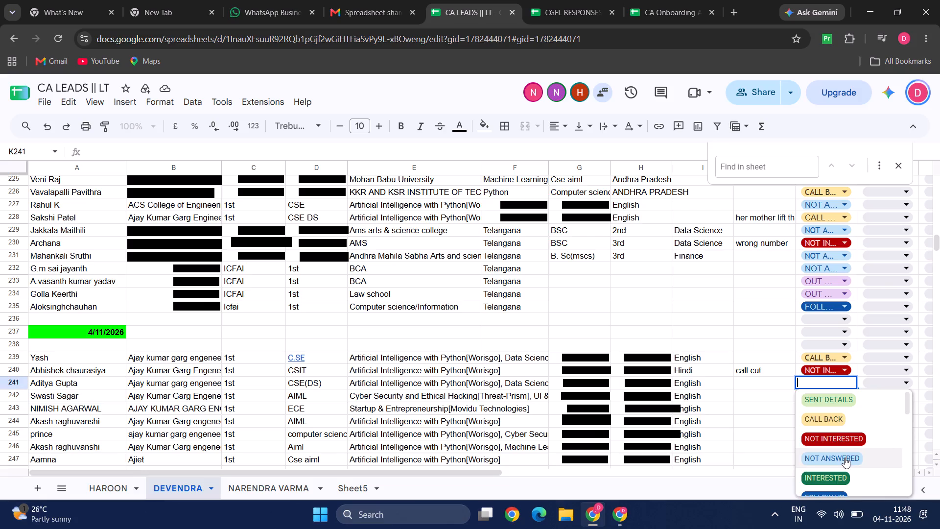
left_click(840, 435)
Enter the remark "he dont have connections in his college" for the row 241 lead.
left_click(774, 382)
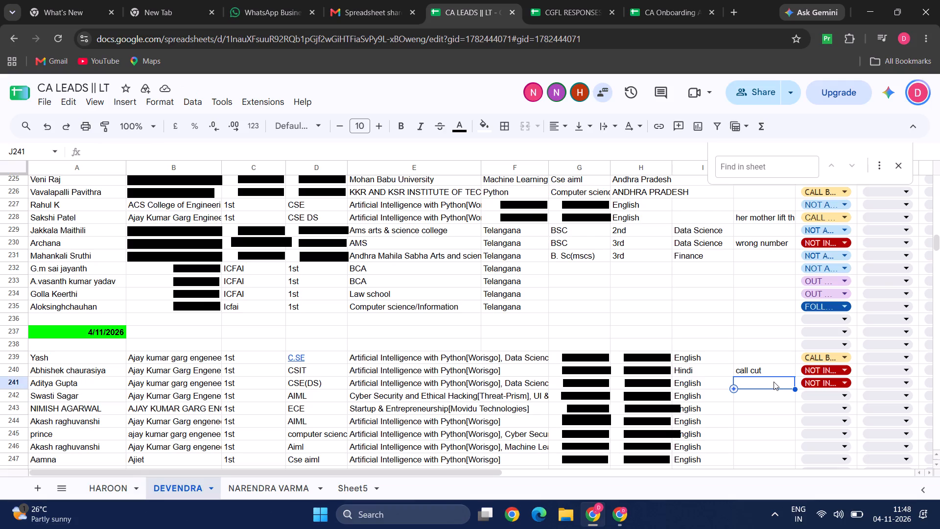
left_click(765, 385)
type("he dont")
key("space")
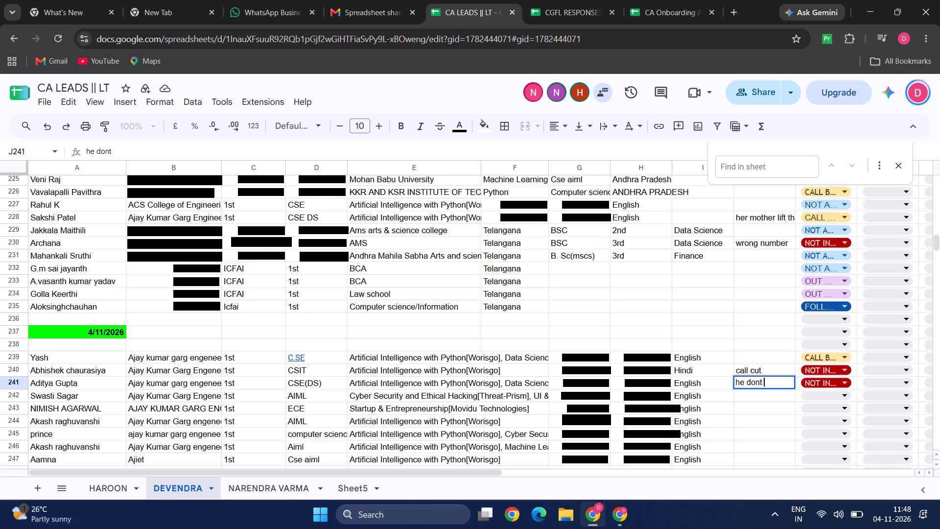
type("have")
key("space")
type("connections")
key("space")
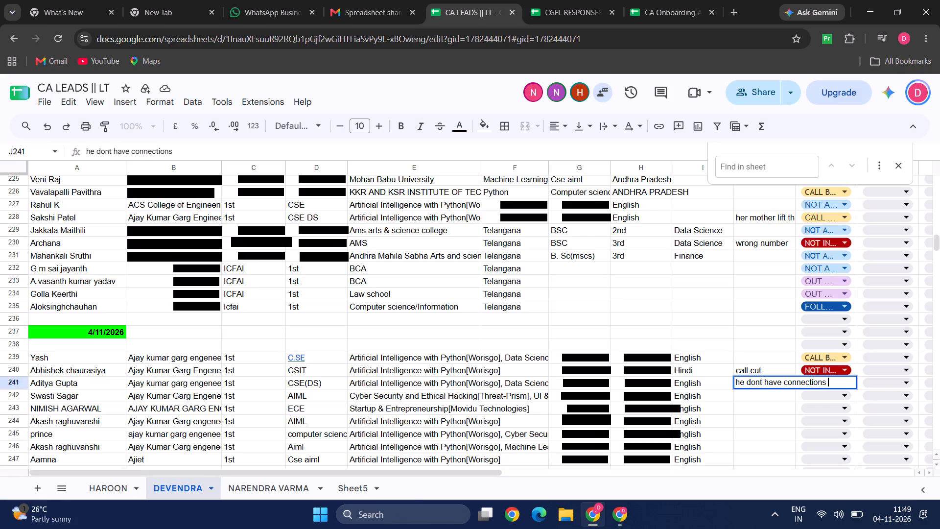
key("i")
type("n his college")
key("space")
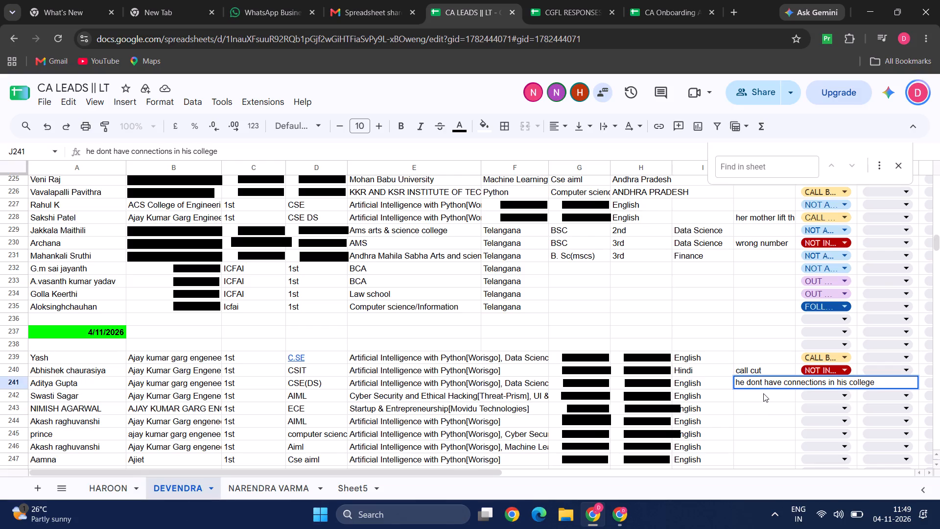
left_click(763, 393)
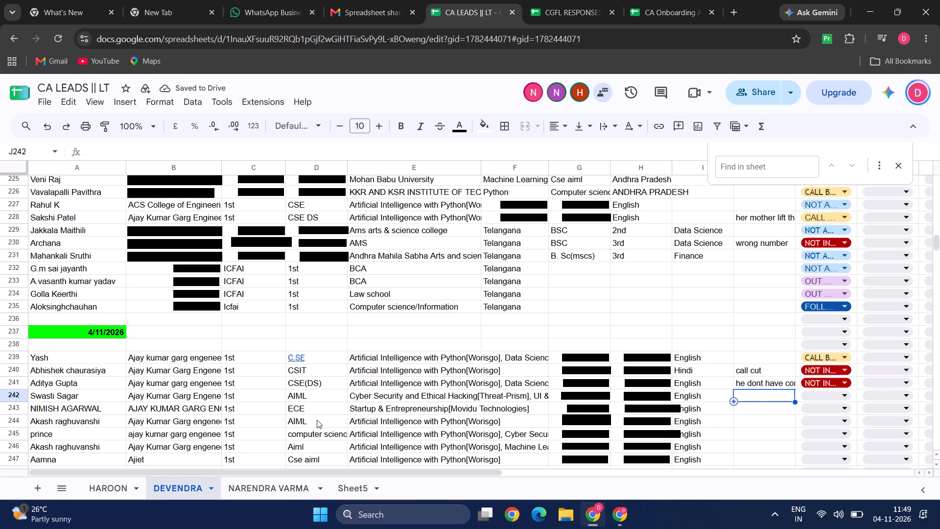
Select the whole lead record in row 242 to review its details.
left_click(23, 401)
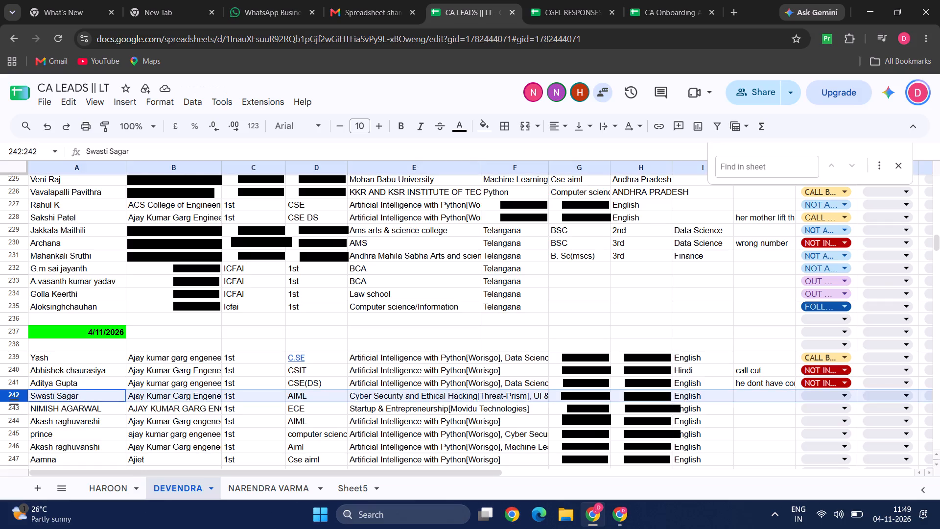
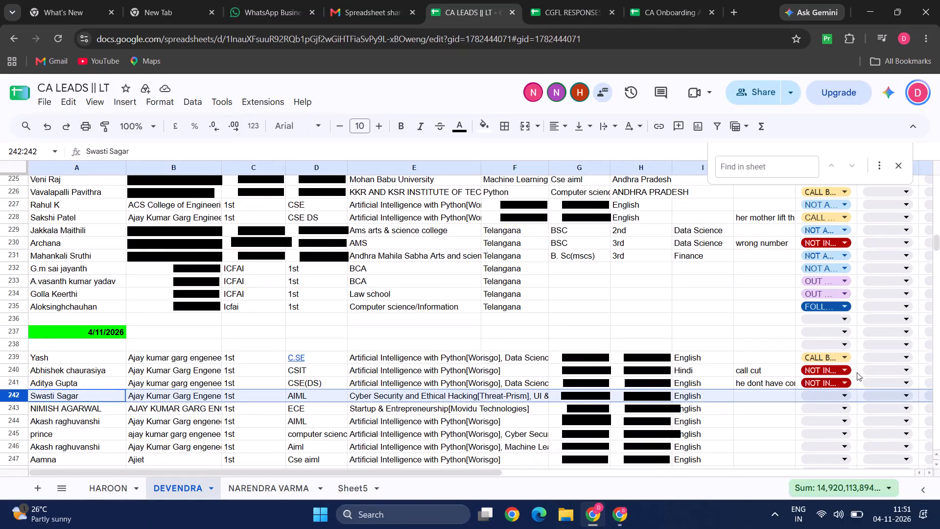
Set the call status of the row 242 lead to NOT INTERESTED.
left_click(832, 391)
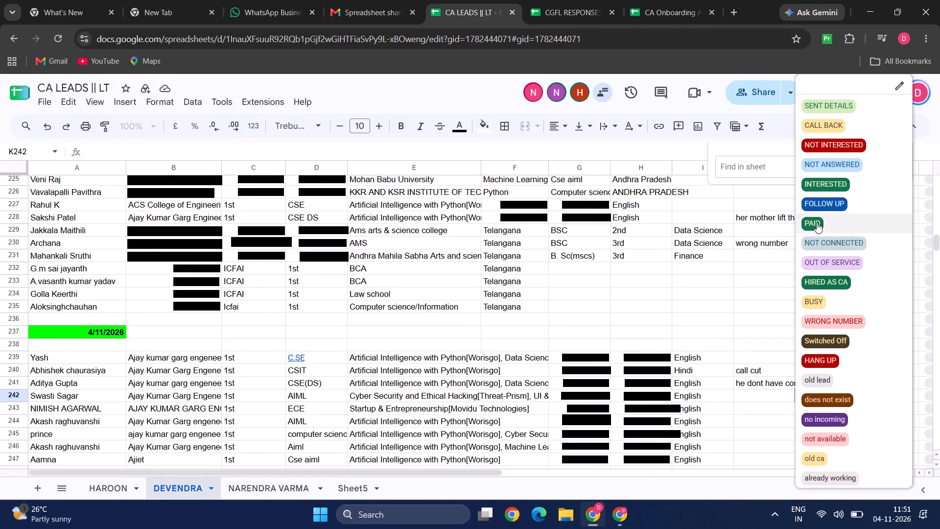
left_click(824, 141)
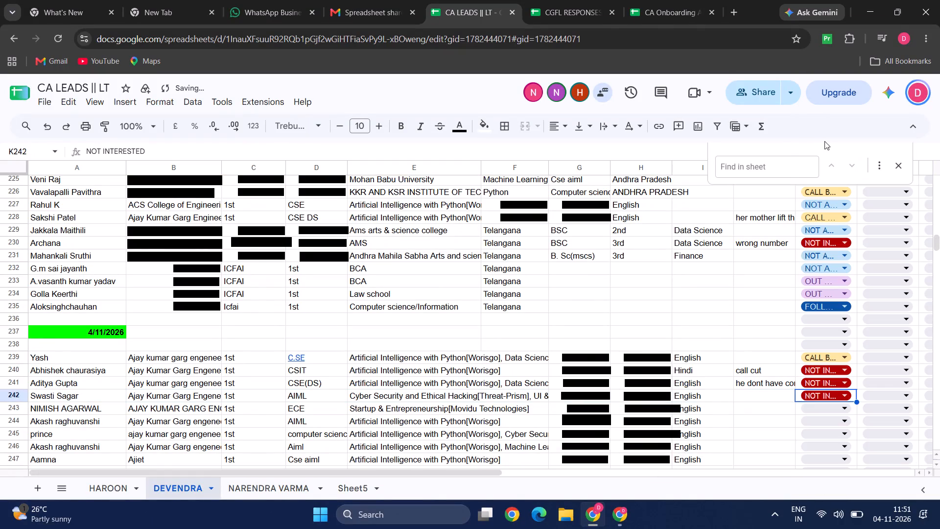
Enter the remark "call cut" for the row 242 lead.
left_click(767, 391)
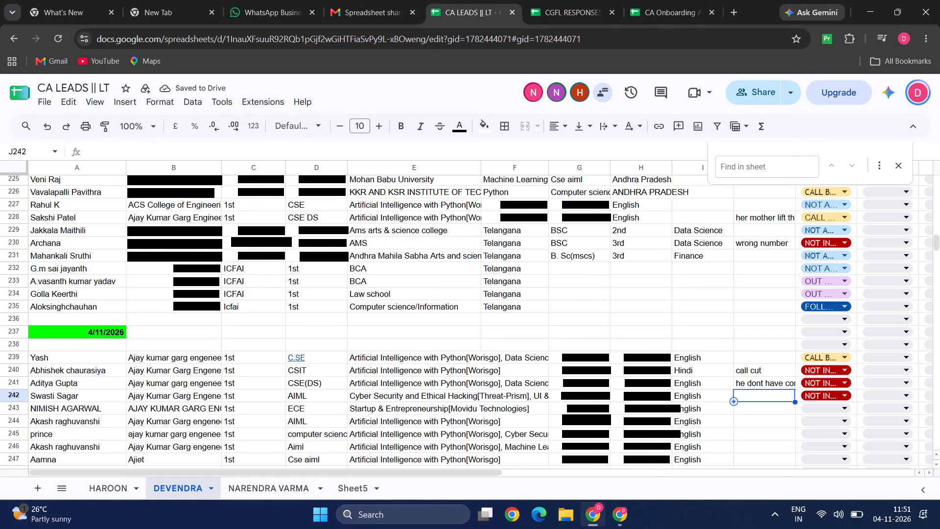
type("call")
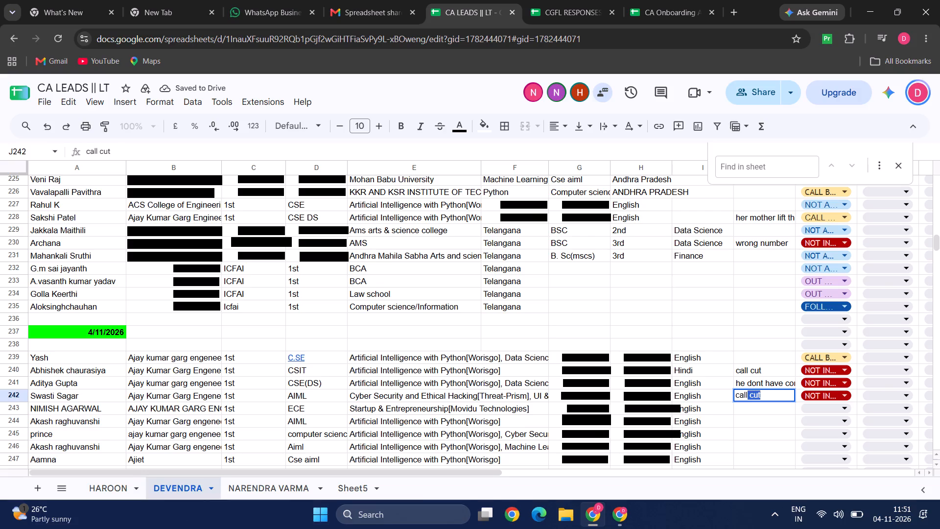
key("Return")
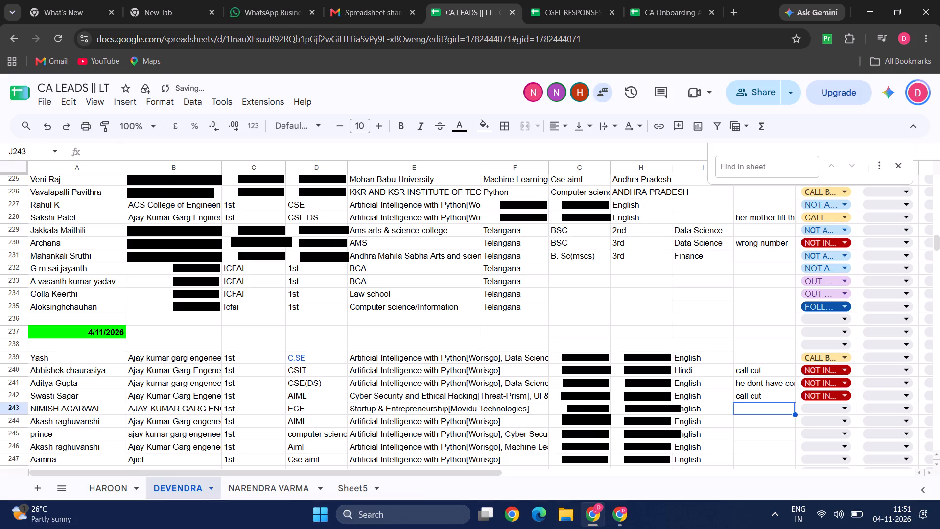
Examine the remaining 4/11/2026 leads from row 243 onward, checking the full college entries in rows 243 and 244.
left_click(21, 408)
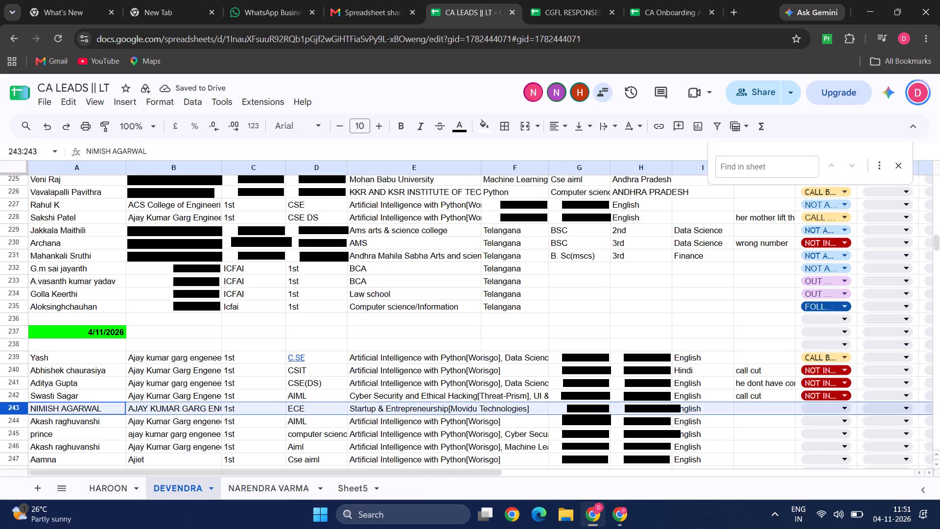
scroll(21, 408, "down", 1)
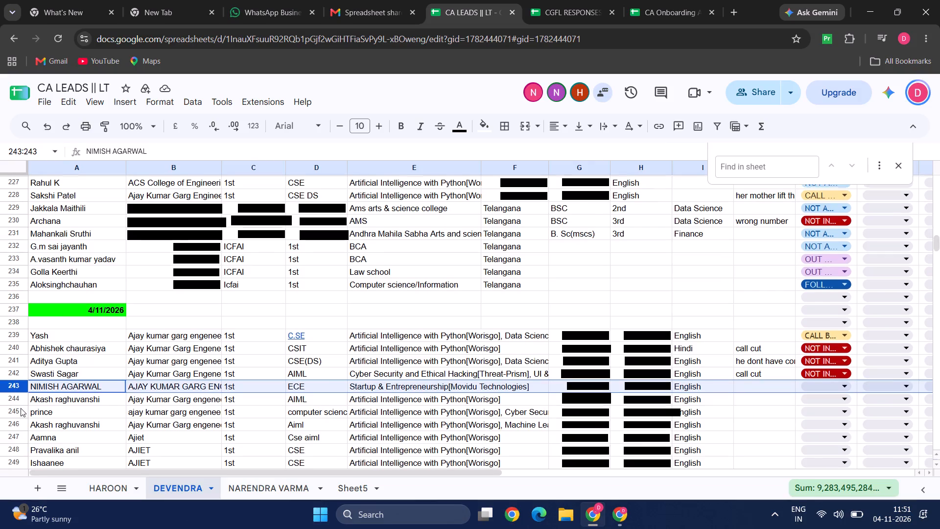
scroll(21, 408, "down", 3)
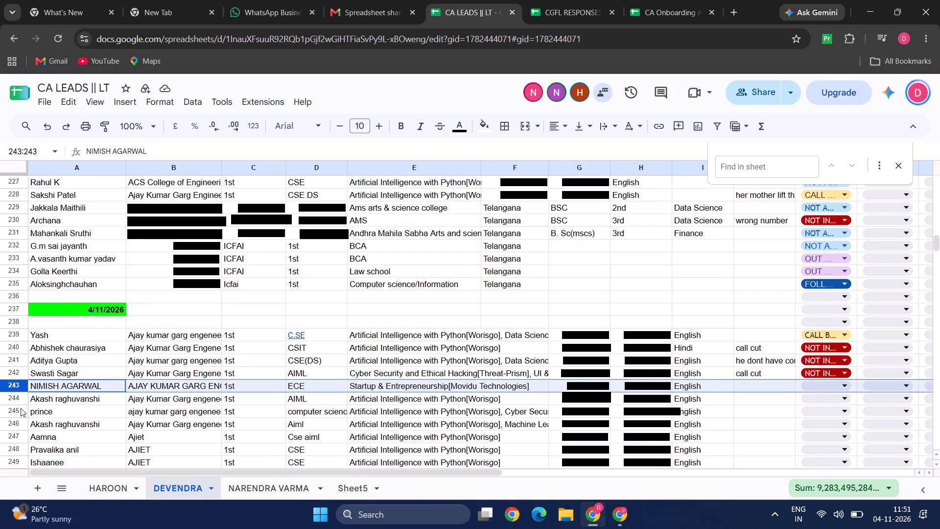
scroll(21, 408, "down", 1)
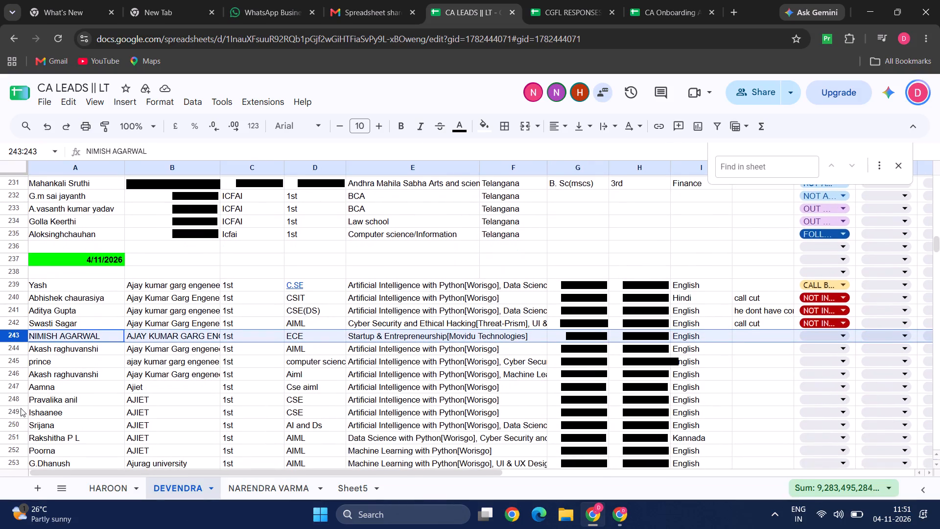
scroll(21, 408, "down", 1)
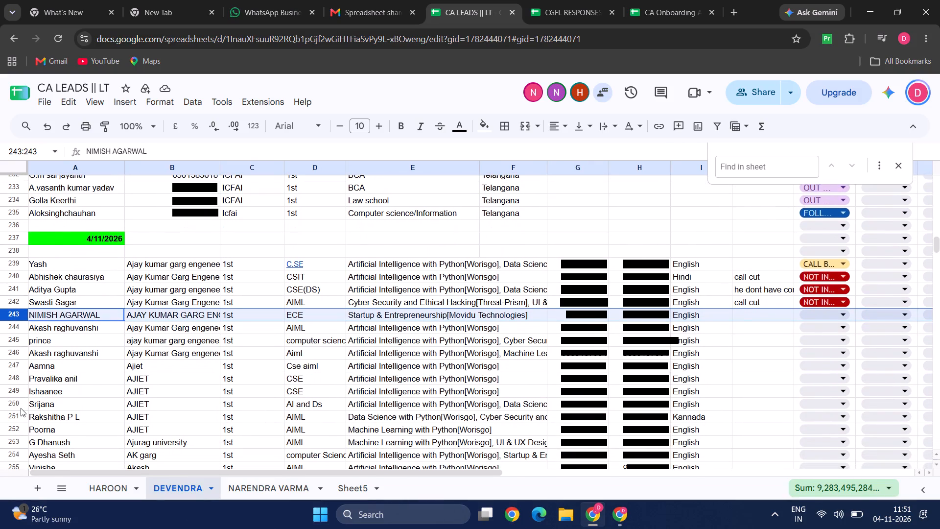
left_click(21, 408)
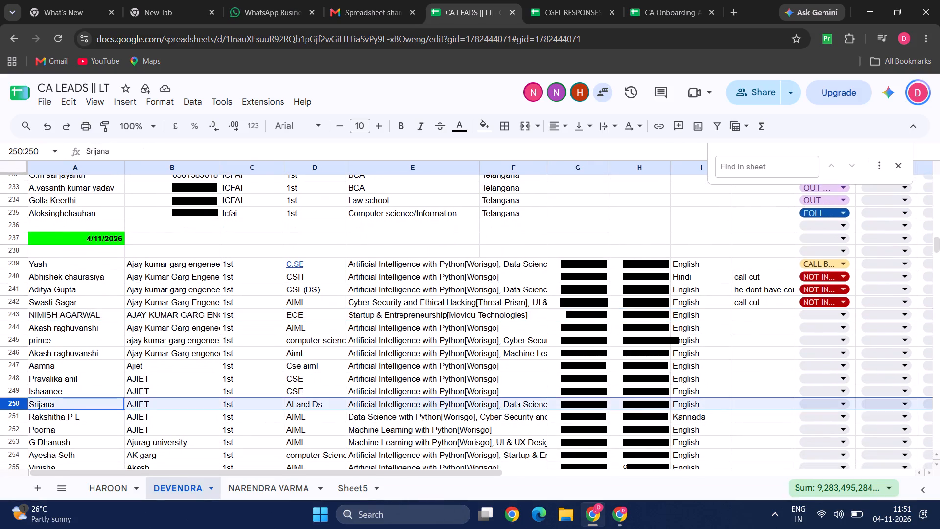
left_click(143, 333)
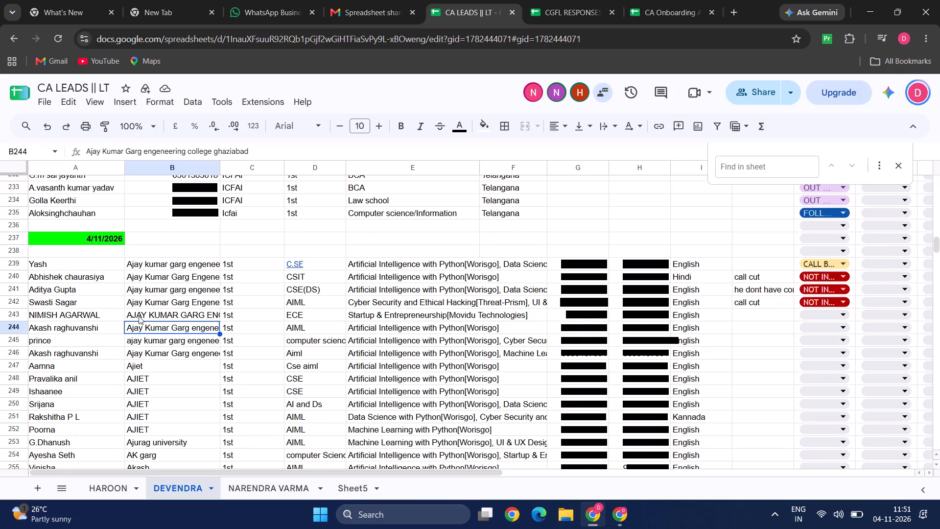
left_click(139, 312)
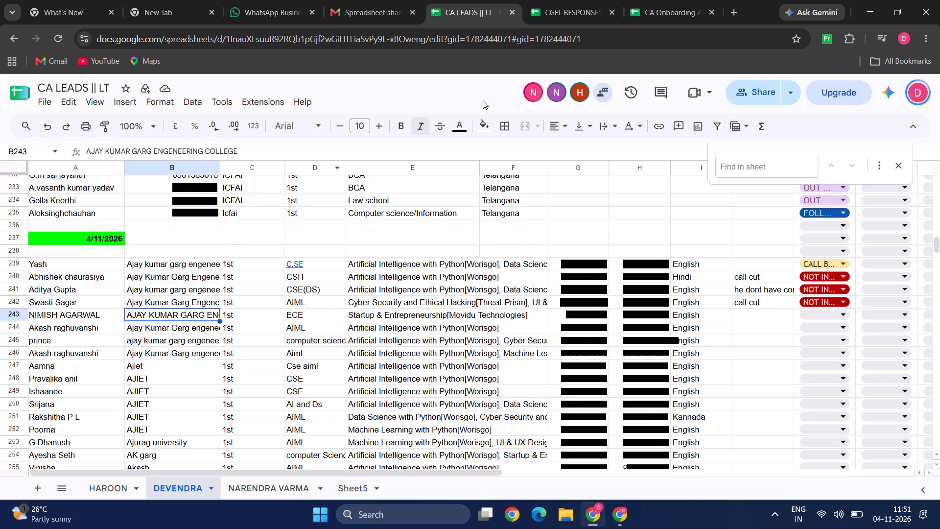
Switch to the CGFL RESPONSES SHEET and examine the class representative, referral code and BD name columns of the latest DEVENDRA responses.
scroll(659, 0, "right", 1)
left_click(577, 0)
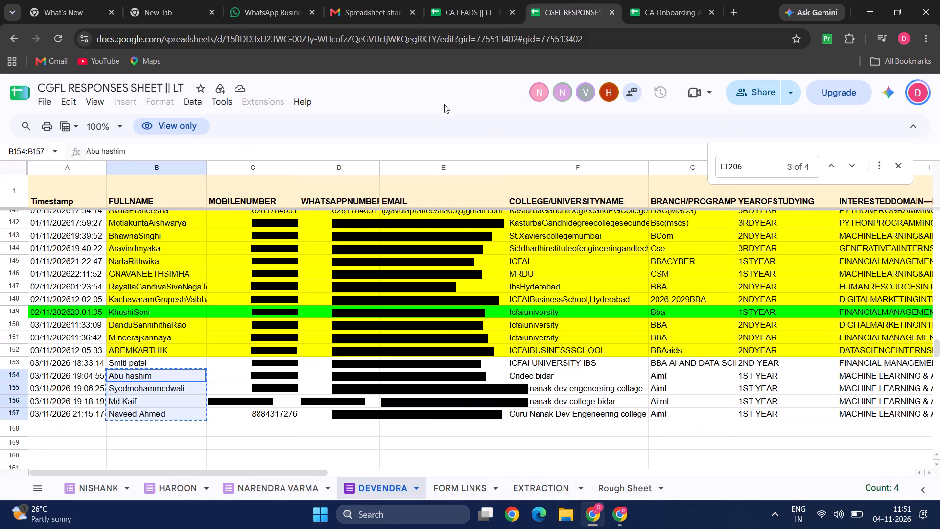
left_click(268, 352)
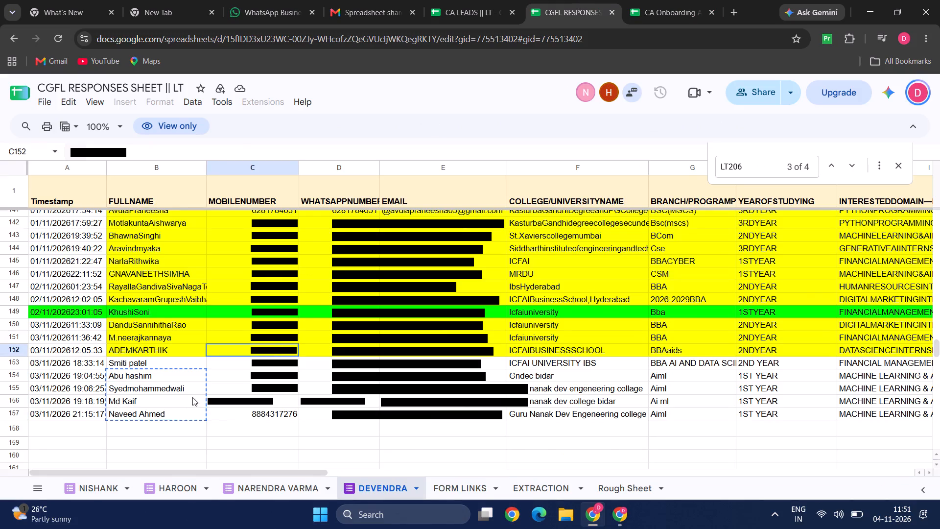
scroll(249, 393, "left", 8)
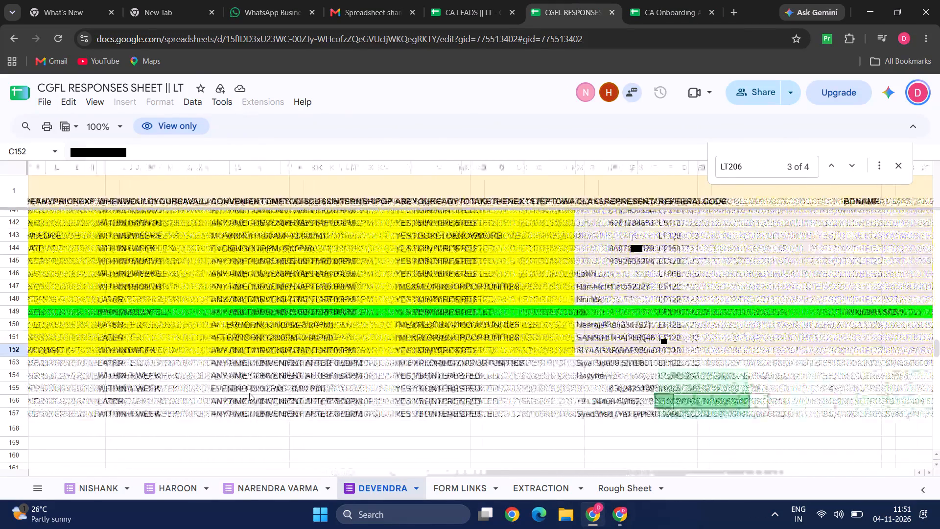
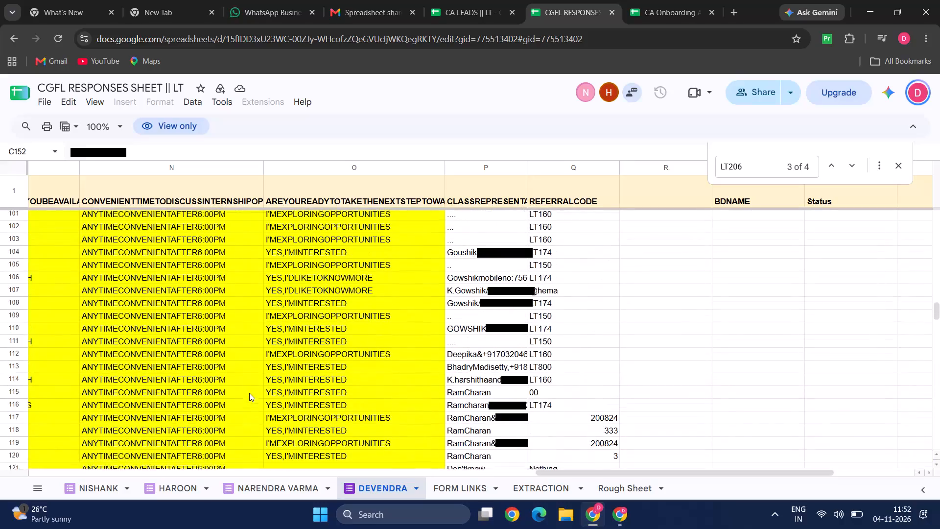
Examine the class representative and referral code columns of the earlier DEVENDRA responses, between about rows 62 and 150.
scroll(249, 393, "up", 2)
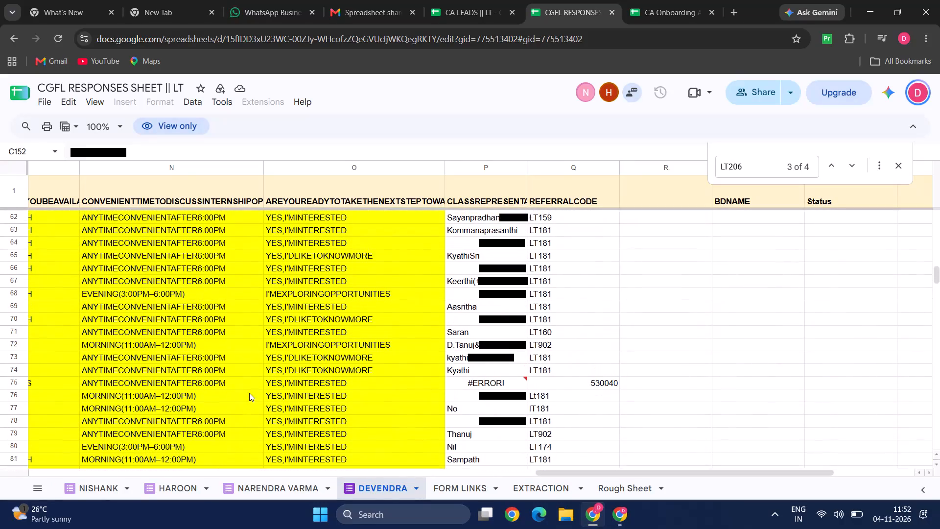
scroll(249, 393, "down", 8)
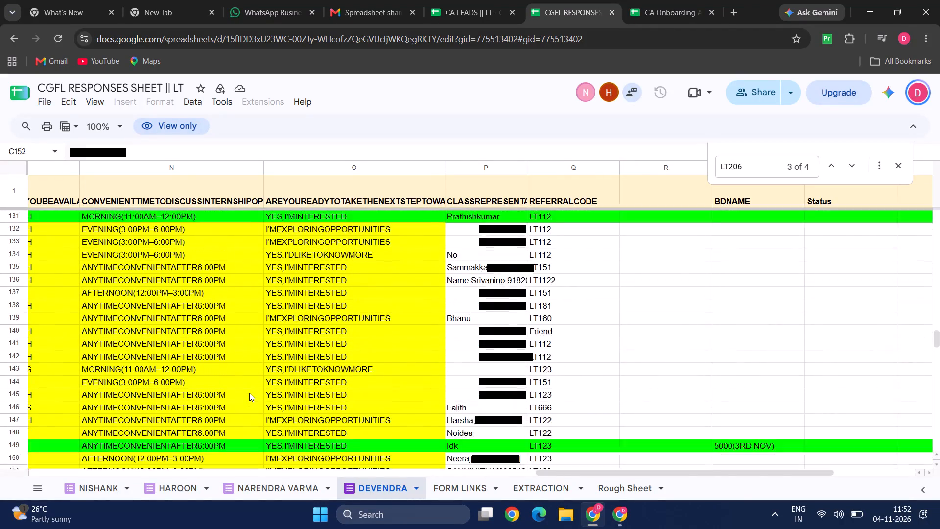
scroll(249, 393, "up", 2)
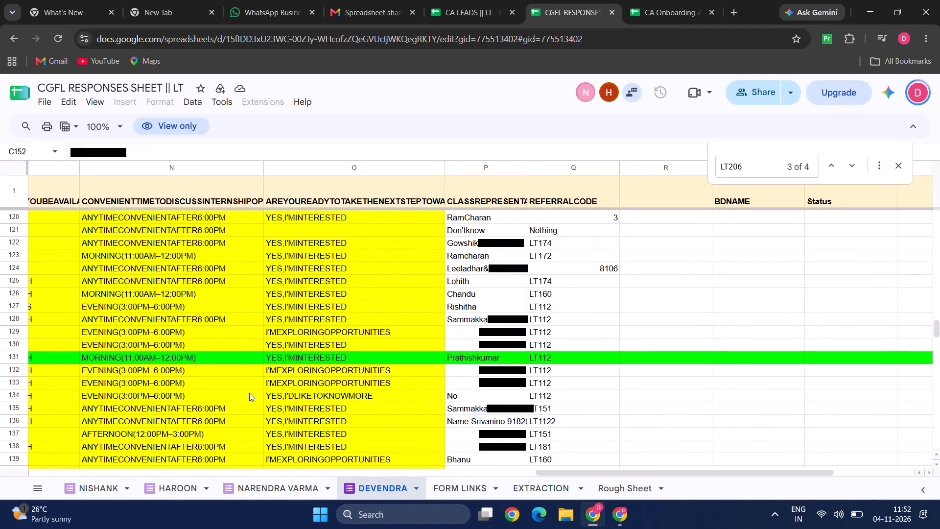
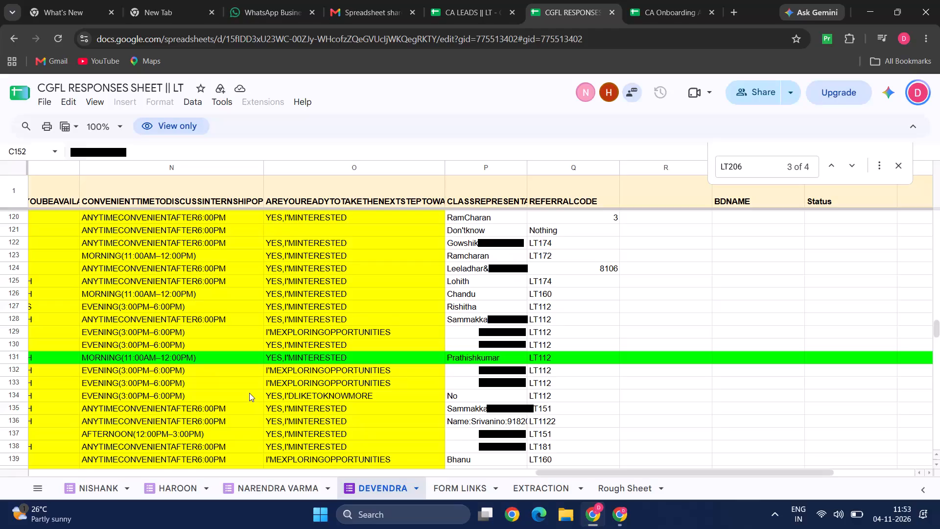
Search the DEVENDRA responses for sanjay.
key("ctrl+f")
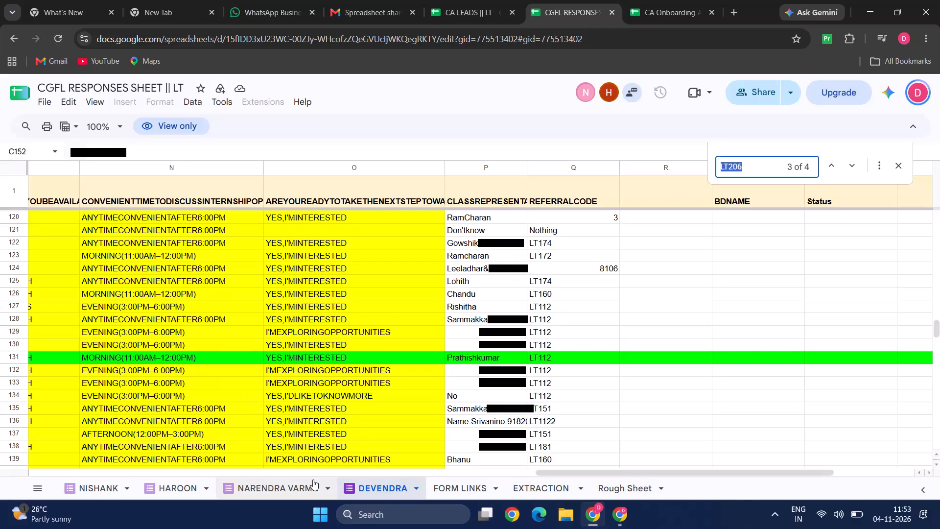
key("BackSpace")
type("sanjay")
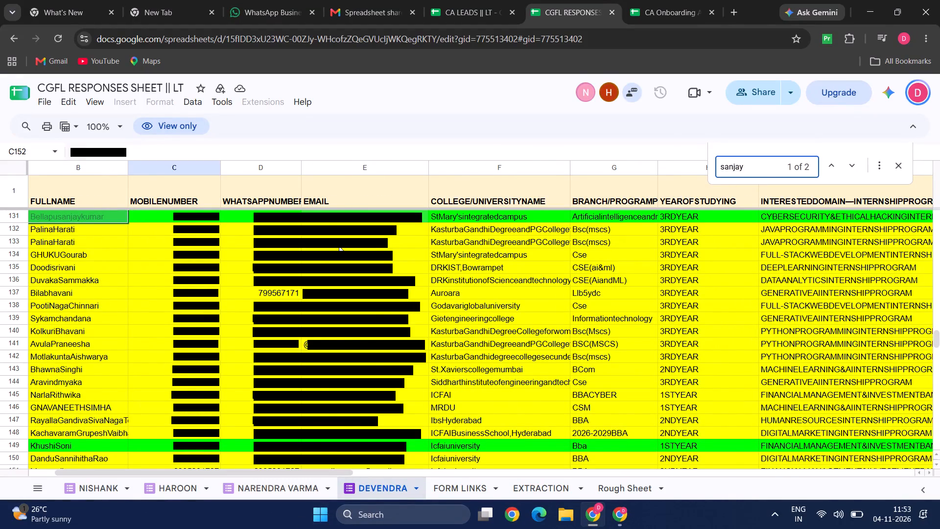
Select row 131 and examine its response across the contact, college, internship, class representative, referral code and status columns.
scroll(339, 246, "left", 9)
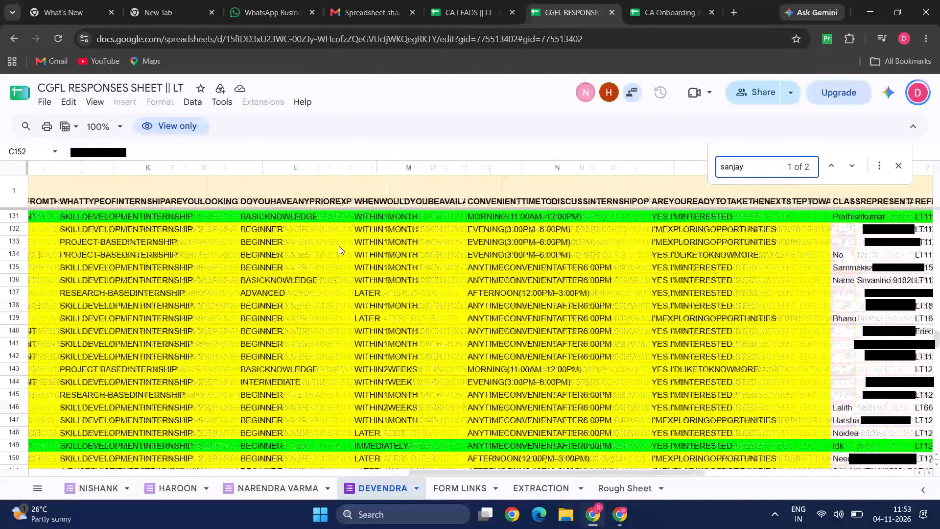
scroll(339, 246, "right", 3)
scroll(70, 218, "right", 3)
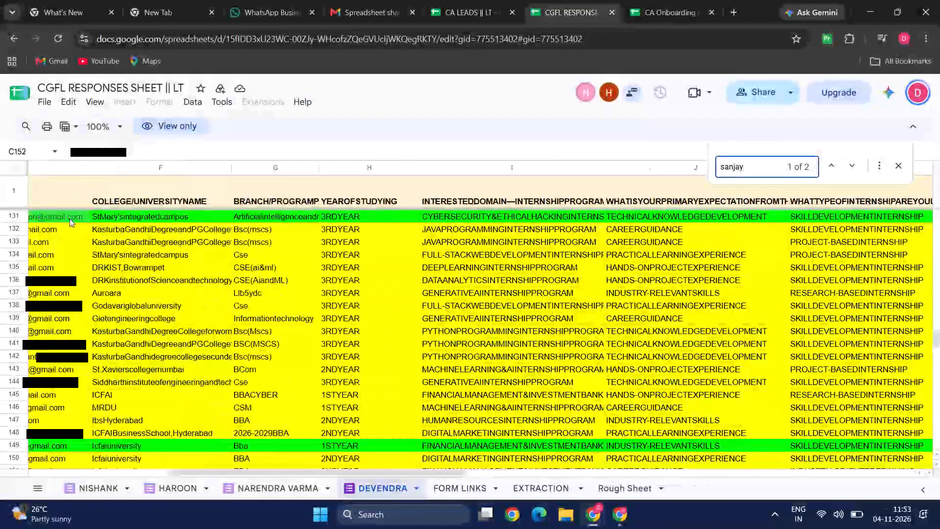
left_click(12, 216)
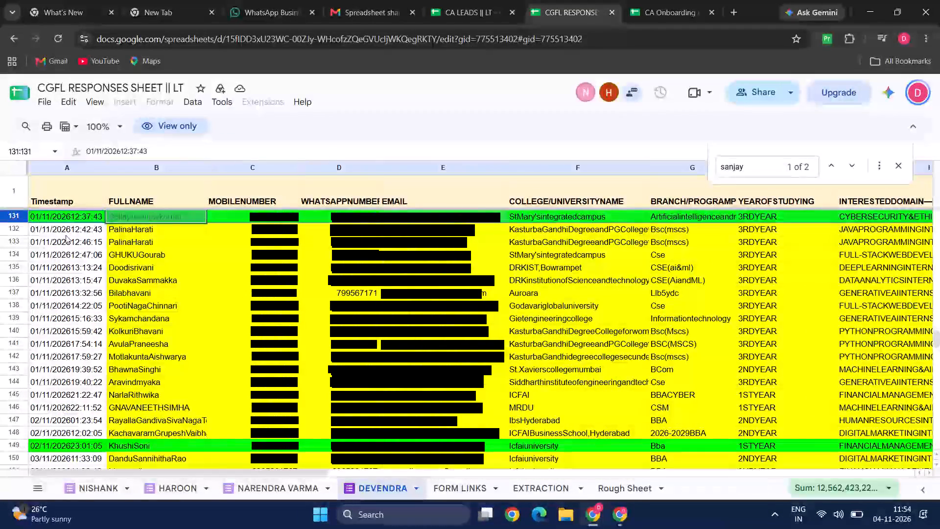
scroll(180, 271, "left", 9)
scroll(180, 271, "up", 3)
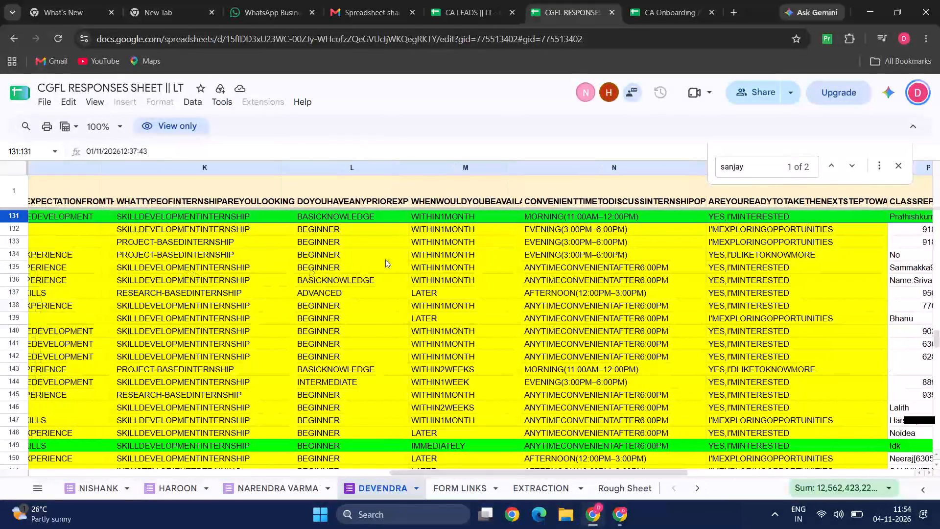
scroll(385, 259, "up", 3)
scroll(385, 259, "down", 1)
scroll(385, 259, "left", 5)
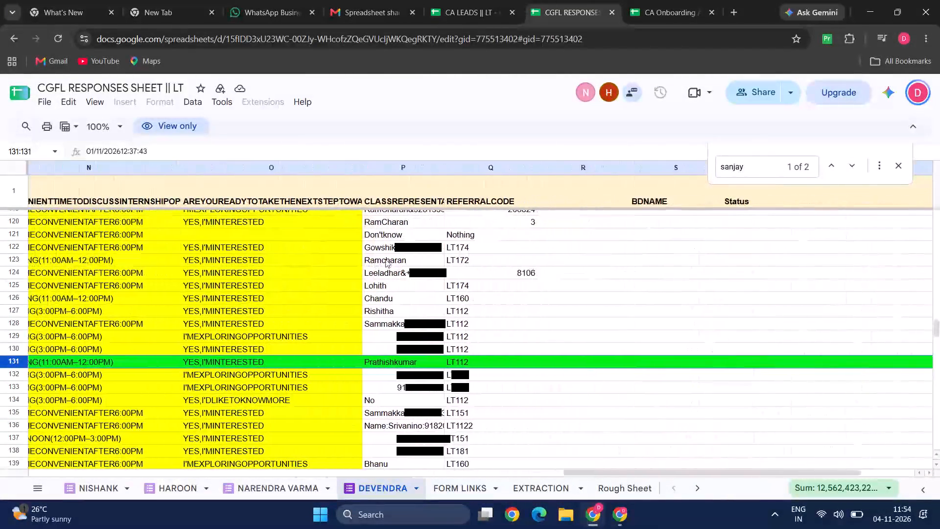
scroll(385, 259, "left", 7)
scroll(385, 259, "right", 2)
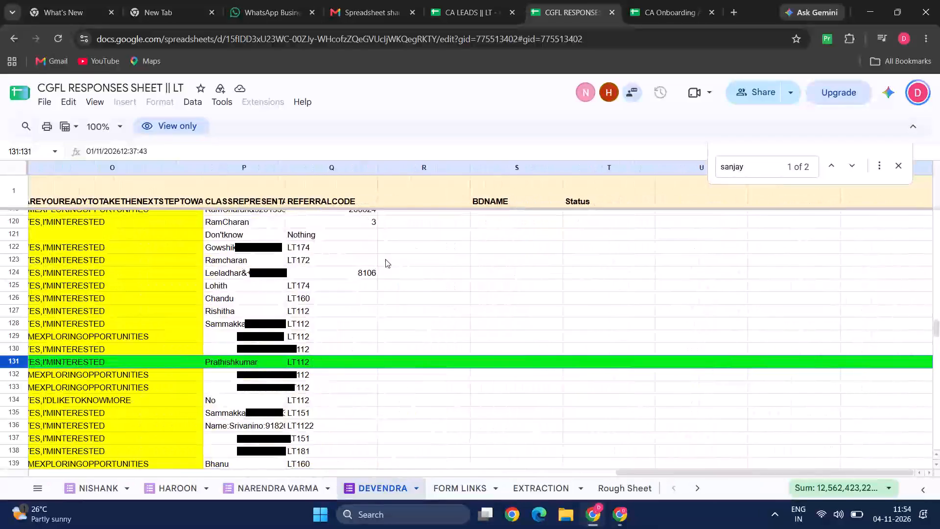
scroll(385, 259, "right", 8)
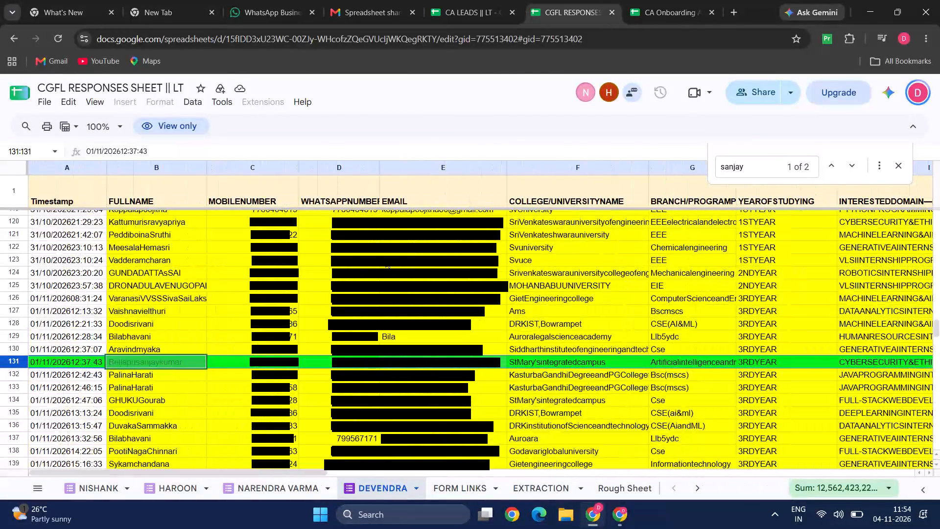
scroll(385, 259, "left", 10)
scroll(385, 259, "down", 3)
scroll(385, 259, "right", 2)
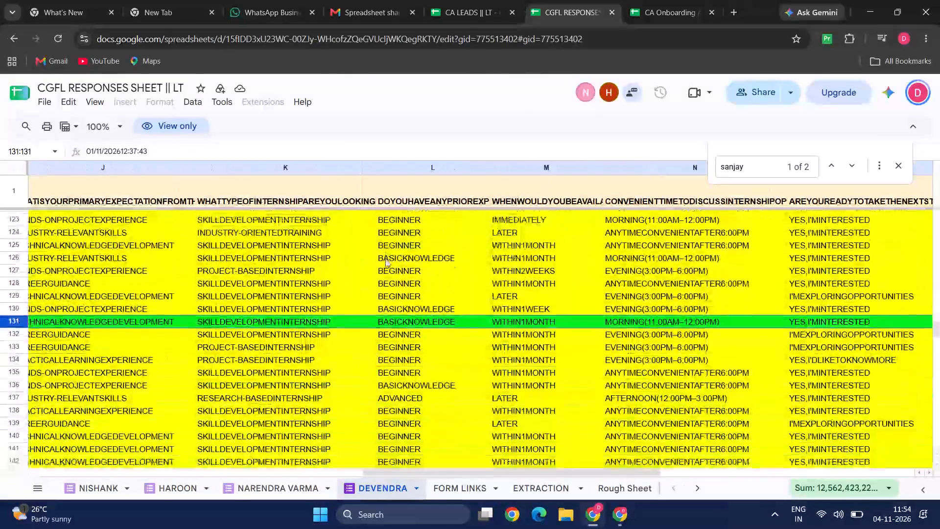
scroll(385, 259, "right", 6)
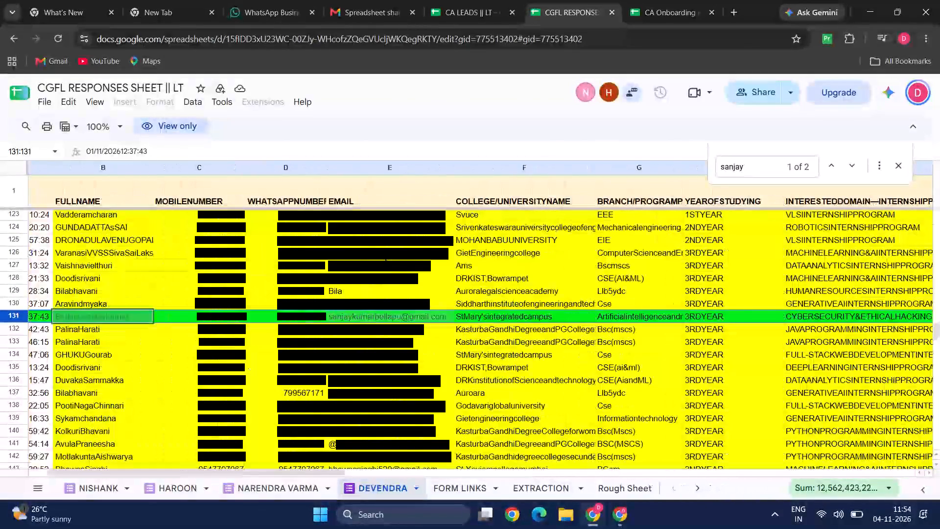
scroll(385, 259, "left", 9)
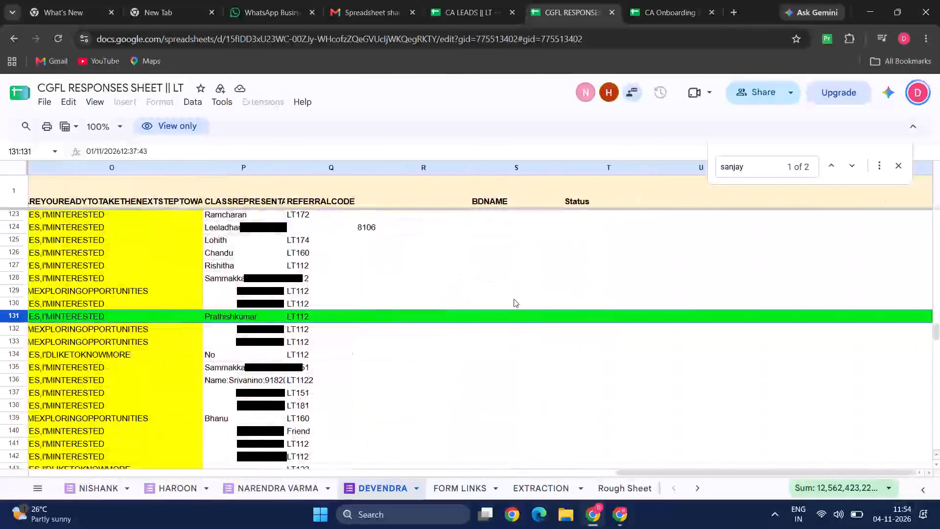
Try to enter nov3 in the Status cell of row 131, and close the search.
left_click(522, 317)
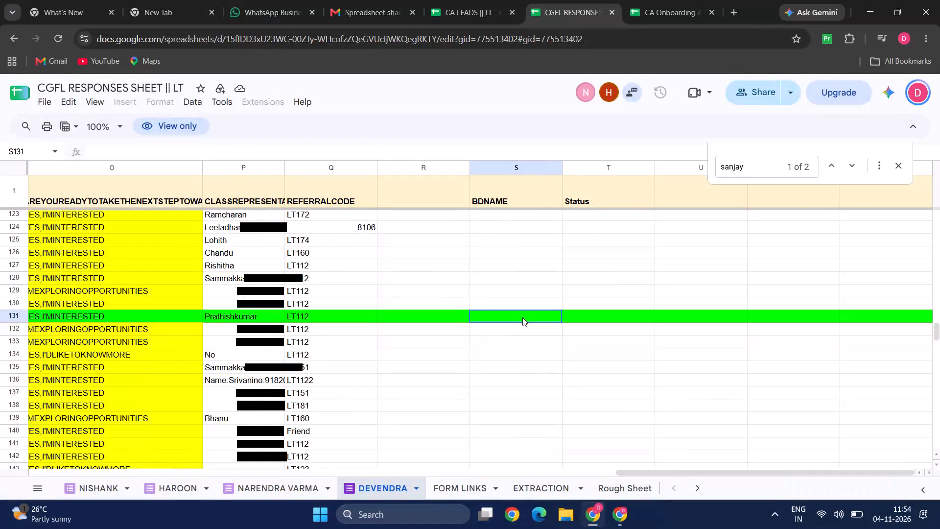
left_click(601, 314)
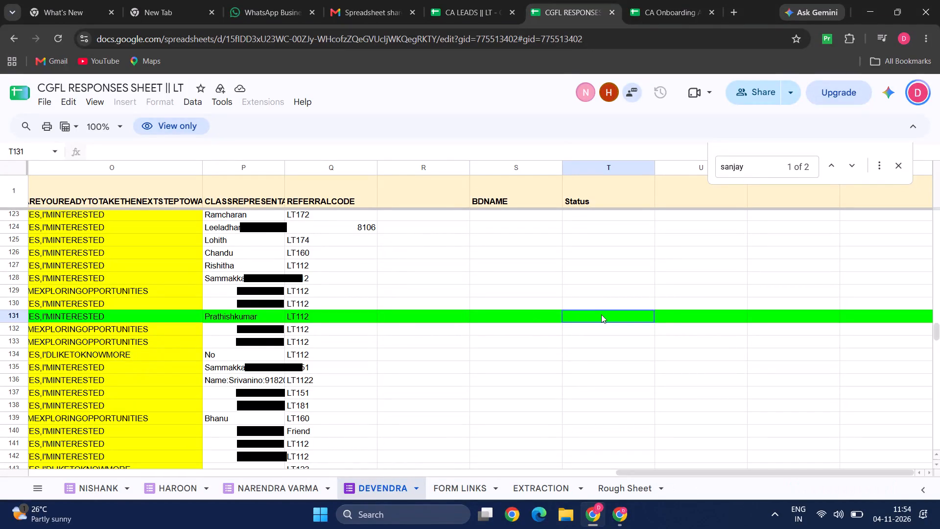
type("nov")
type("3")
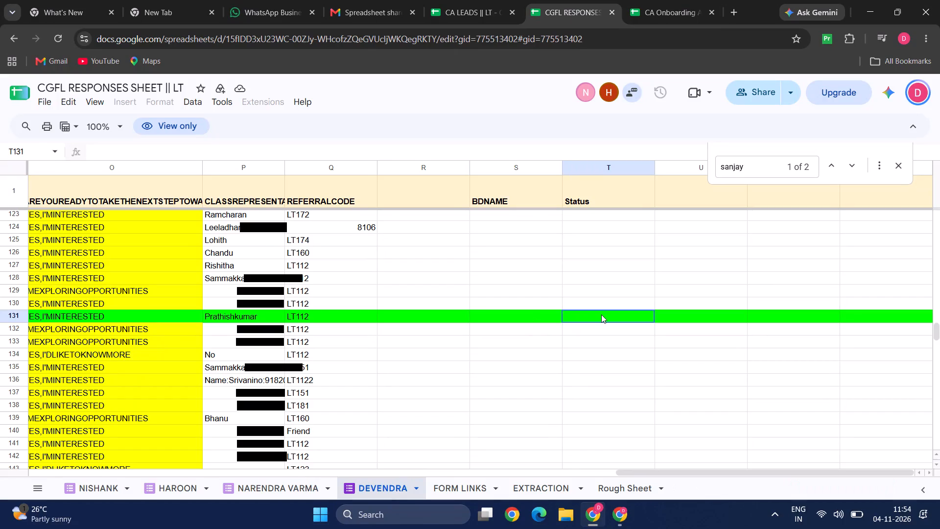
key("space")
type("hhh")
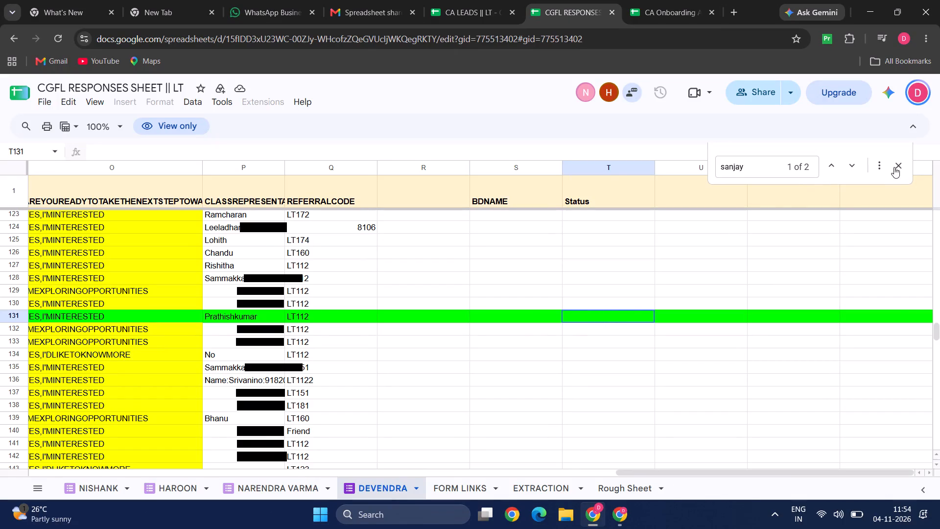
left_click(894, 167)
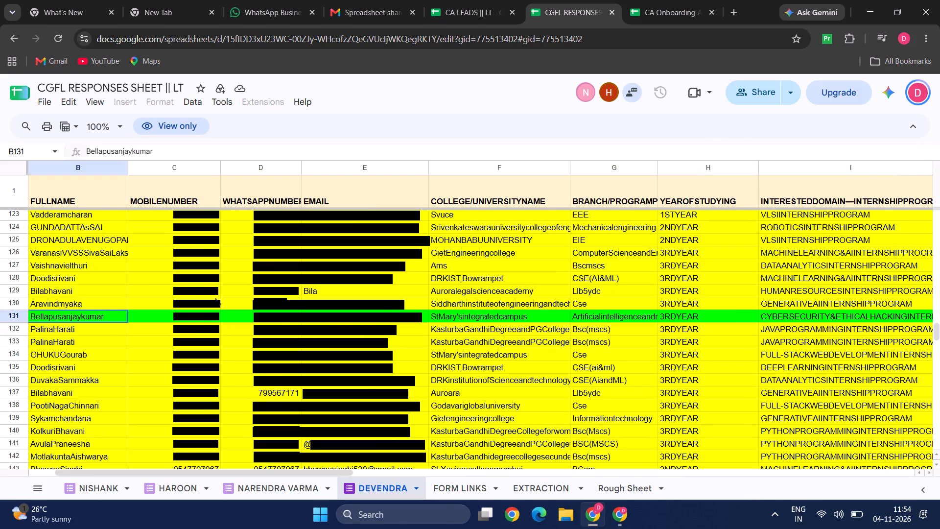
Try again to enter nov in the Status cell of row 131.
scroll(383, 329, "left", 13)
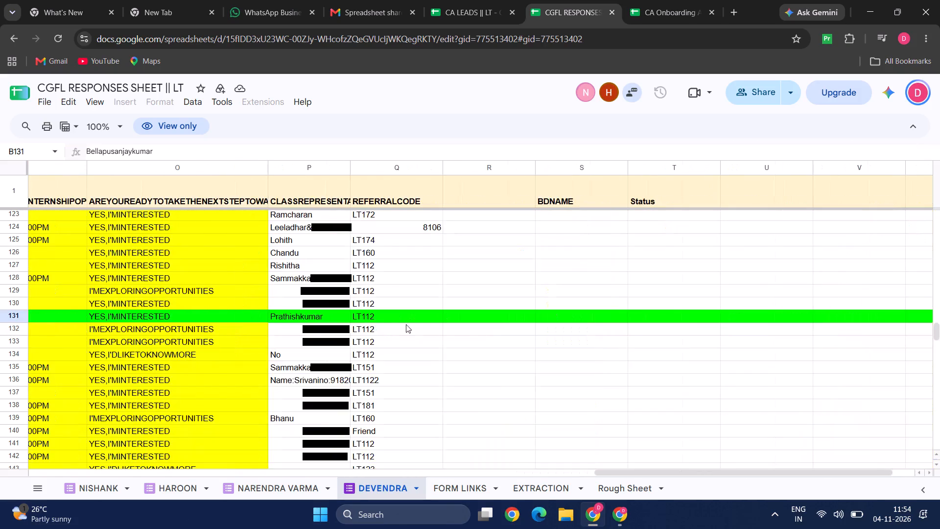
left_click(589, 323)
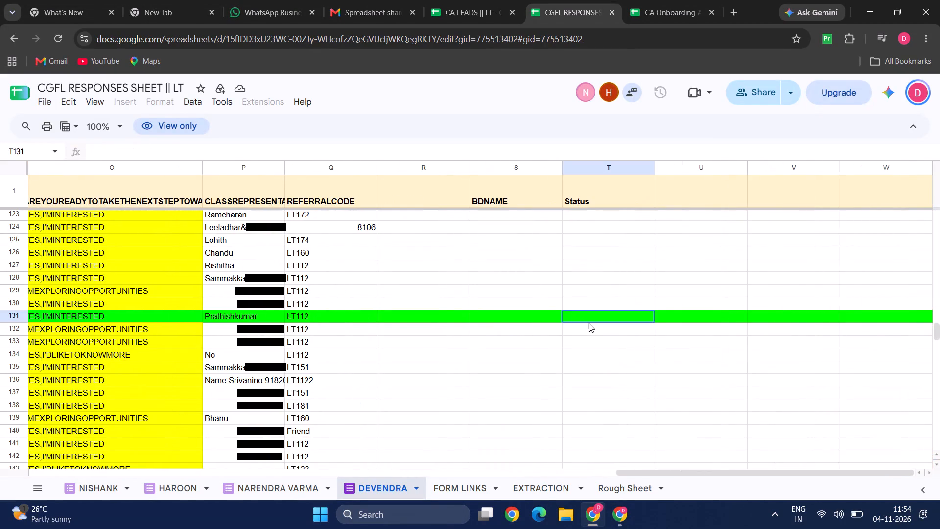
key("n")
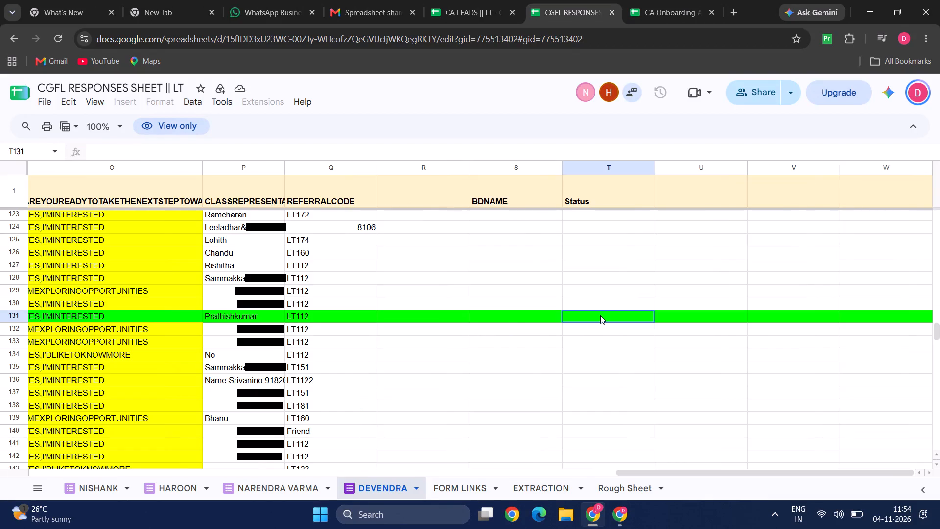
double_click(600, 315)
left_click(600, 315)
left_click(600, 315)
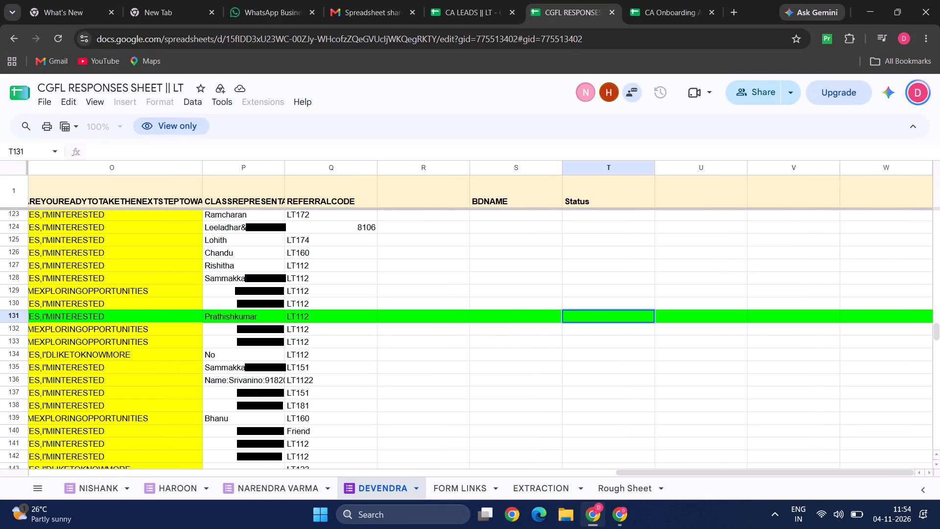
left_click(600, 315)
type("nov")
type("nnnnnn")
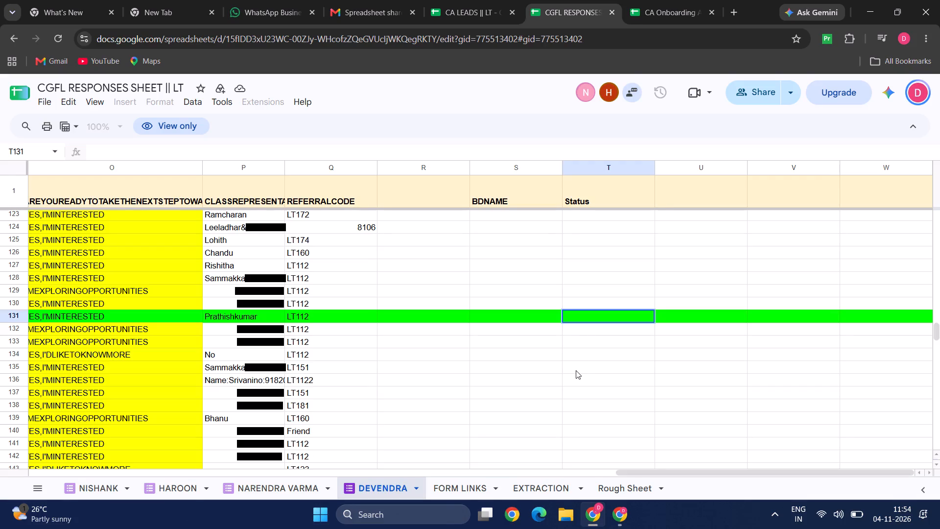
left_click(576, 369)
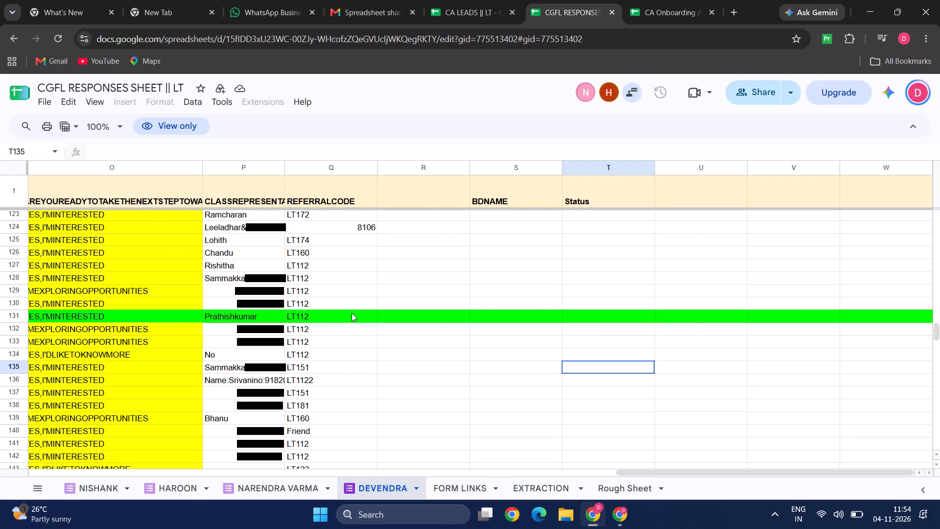
Examine the name, contact and college columns of the responses around row 131.
scroll(352, 313, "right", 11)
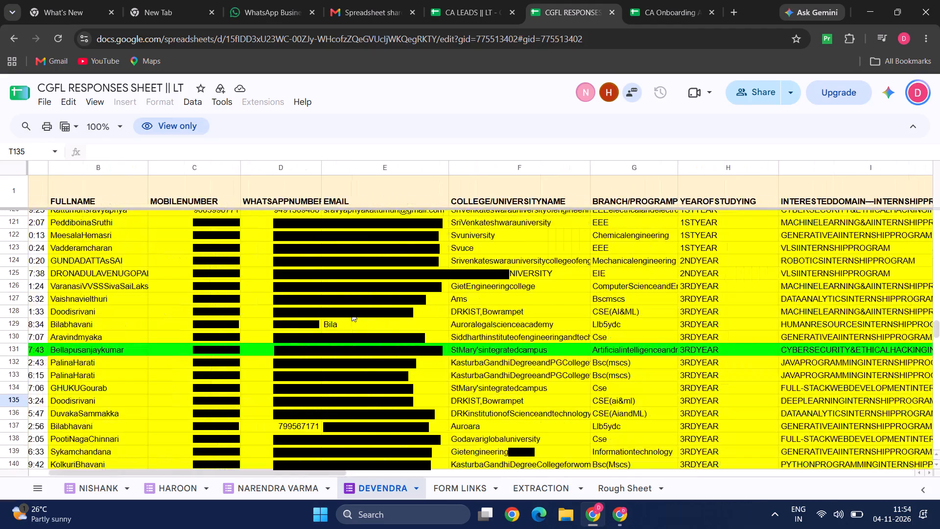
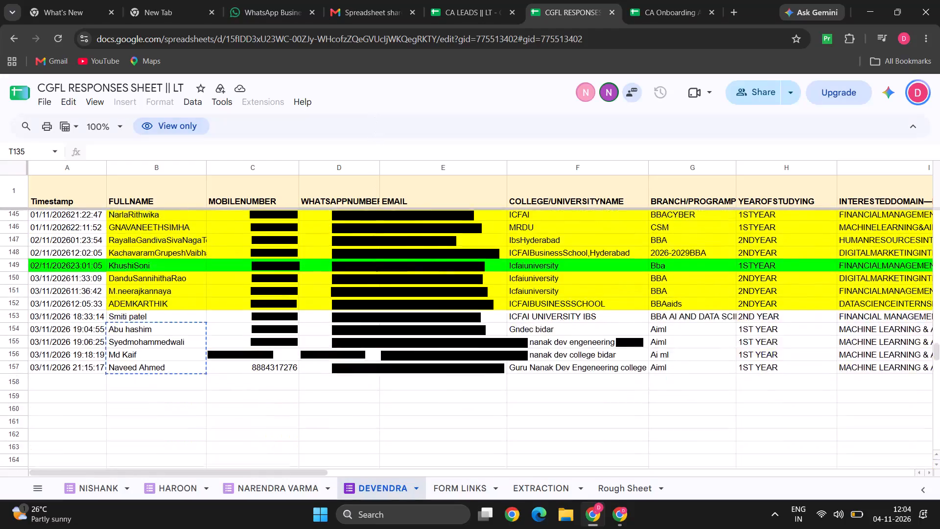
Select row 157 and examine its response across the availability, class representative, referral code, BD name and status columns.
scroll(373, 263, "up", 3)
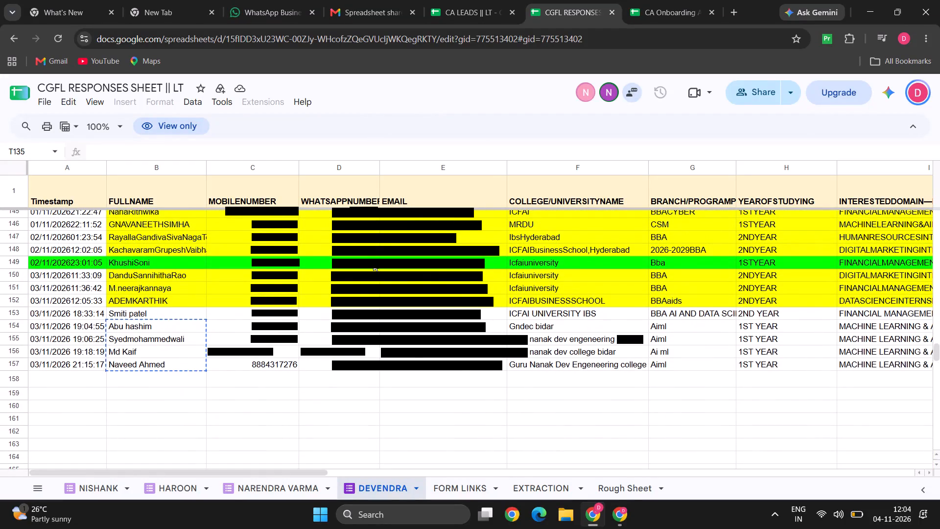
left_click(19, 361)
scroll(19, 361, "left", 7)
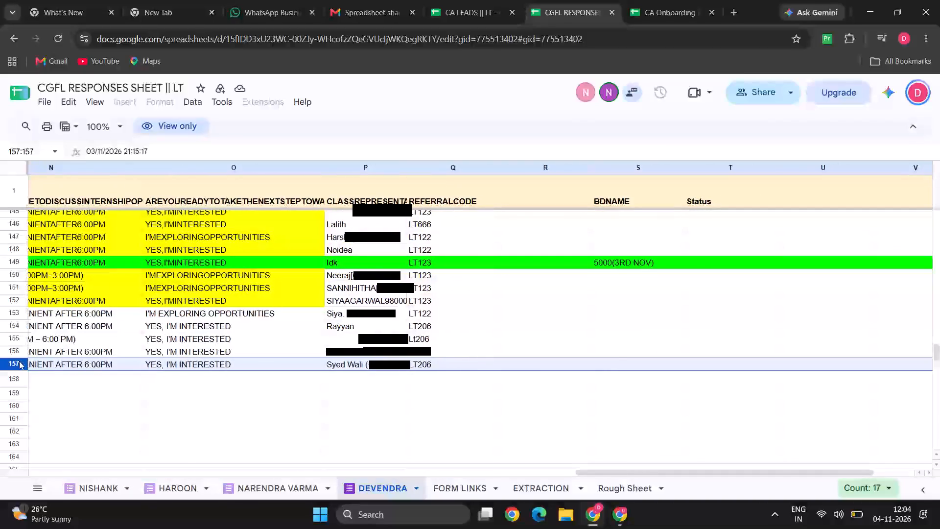
scroll(19, 361, "right", 6)
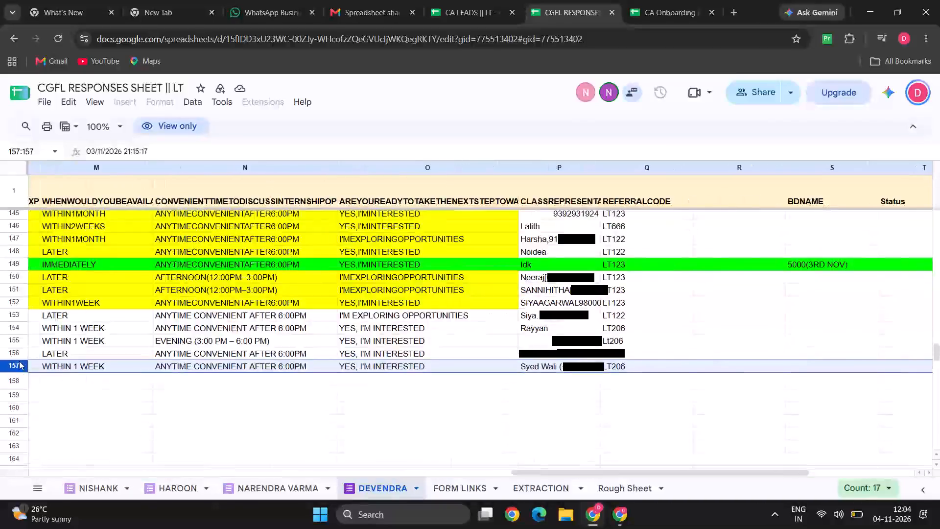
scroll(19, 361, "right", 9)
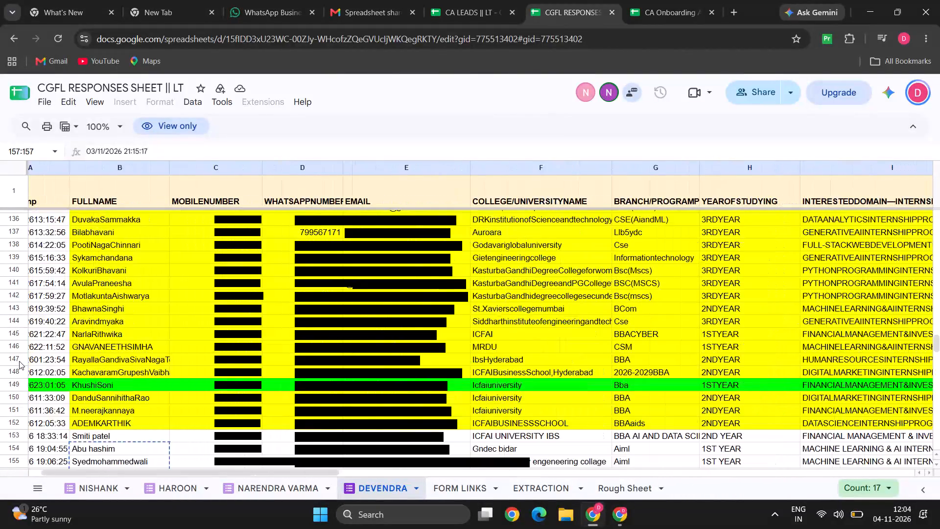
scroll(19, 361, "right", 1)
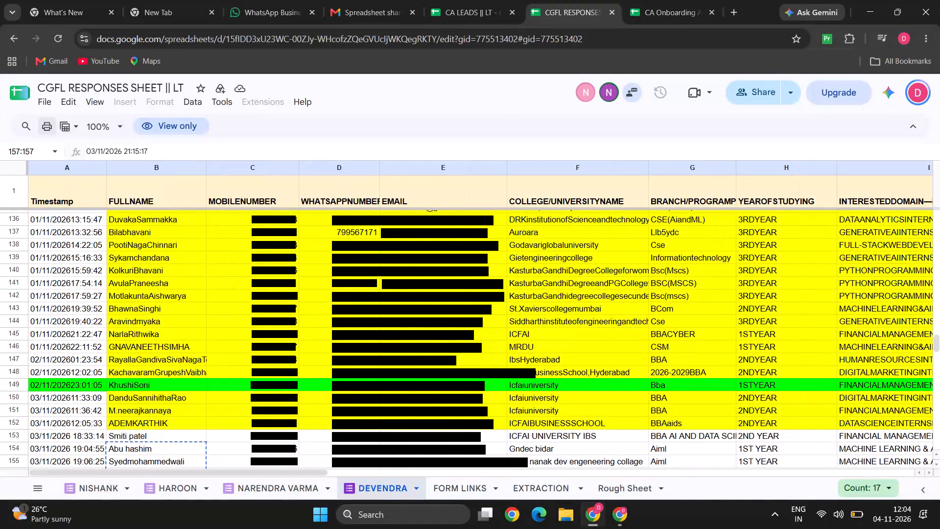
Switch to CA Onboarding Application (Responses) and examine the latest entries' contact, college, internship and lead gen BD name columns.
left_click(656, 18)
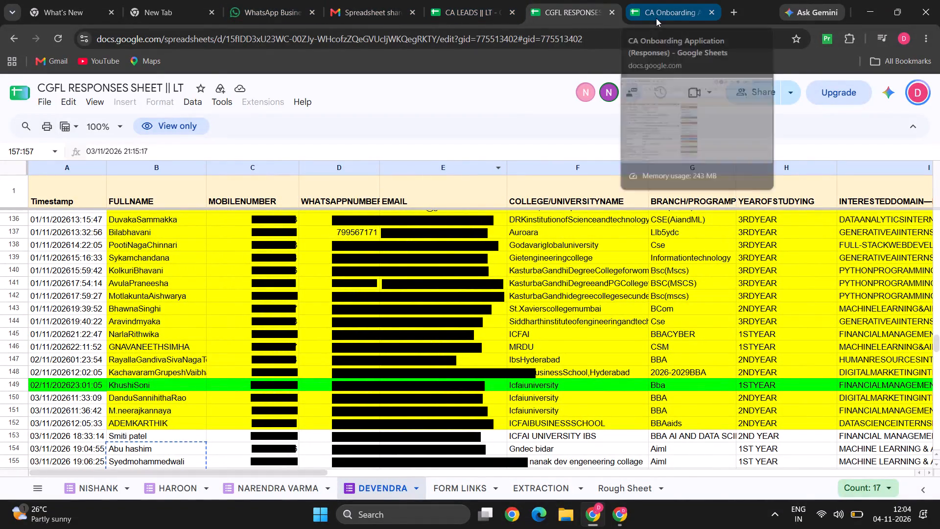
scroll(612, 237, "down", 3)
scroll(612, 237, "up", 4)
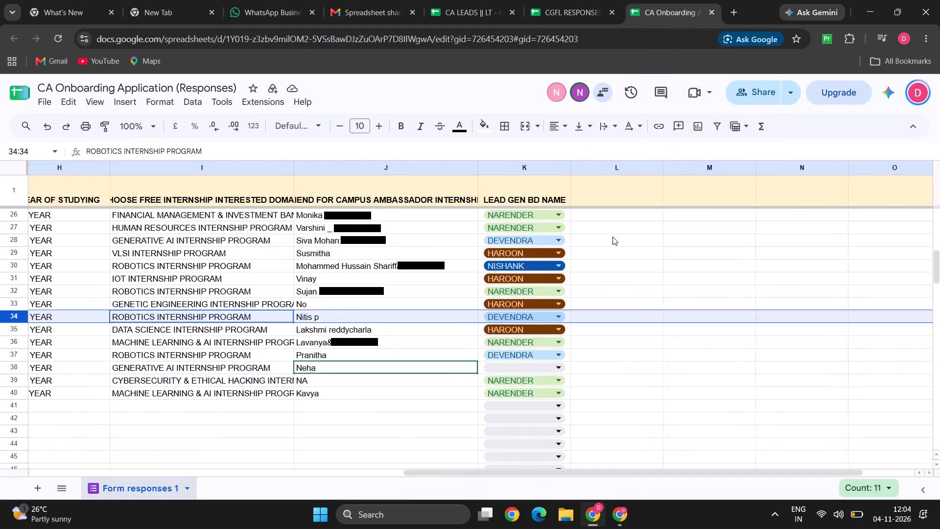
scroll(612, 237, "down", 1)
scroll(612, 237, "right", 6)
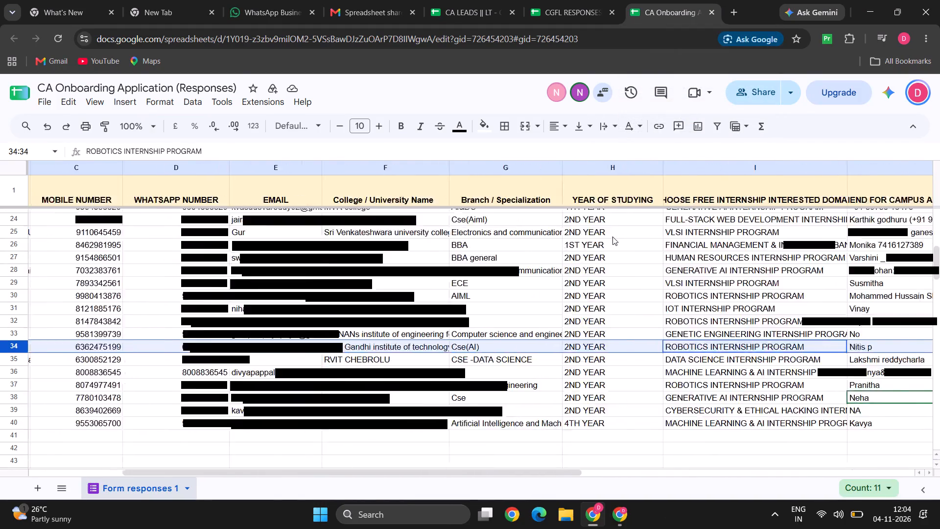
scroll(612, 237, "left", 8)
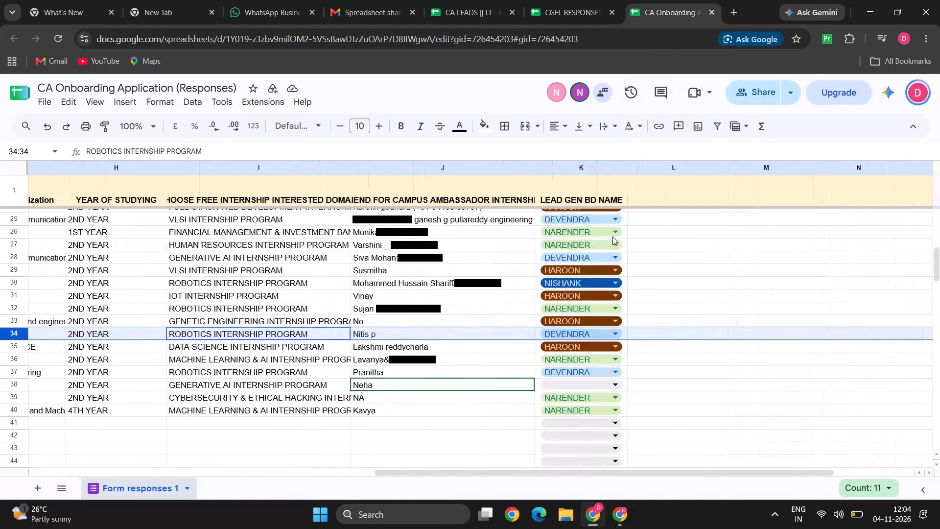
Return to CA LEADS || LT and select row 247 among the 4/11/2026 DEVENDRA leads.
left_click(454, 0)
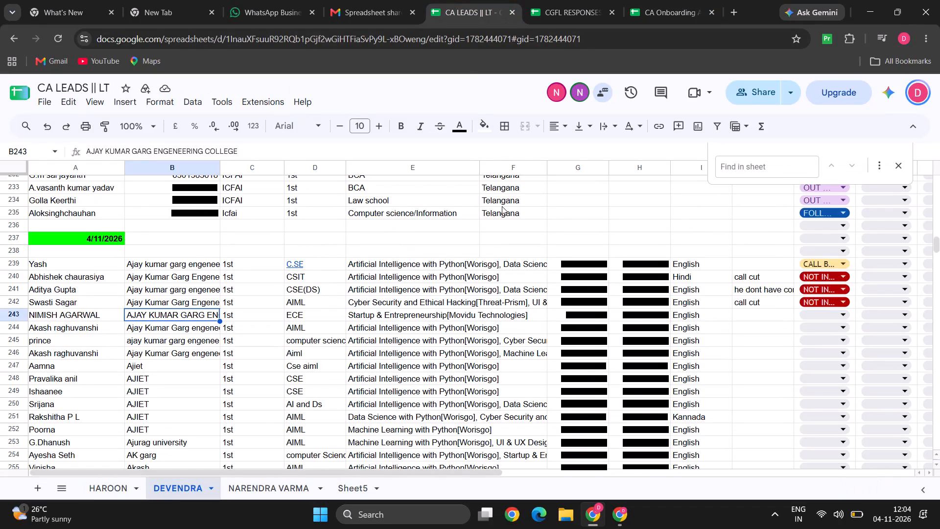
scroll(502, 206, "down", 2)
scroll(502, 206, "up", 1)
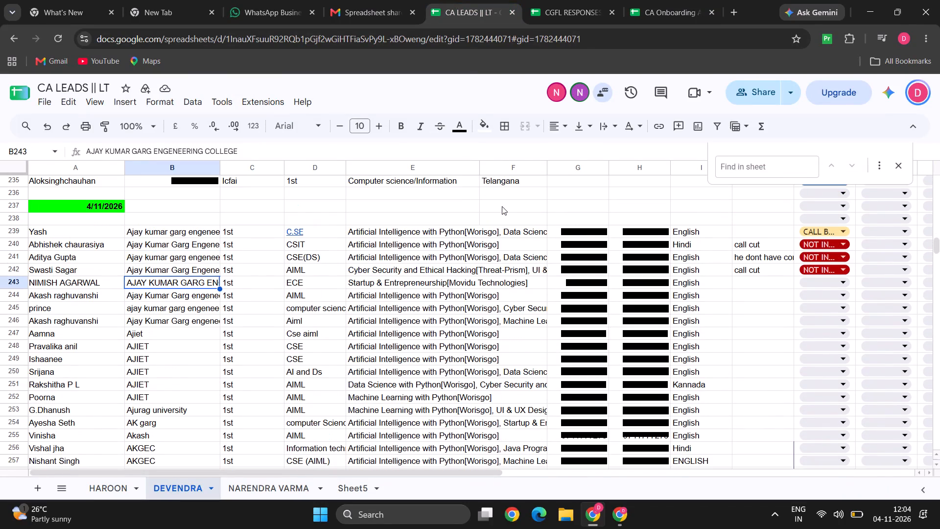
scroll(179, 299, "right", 7)
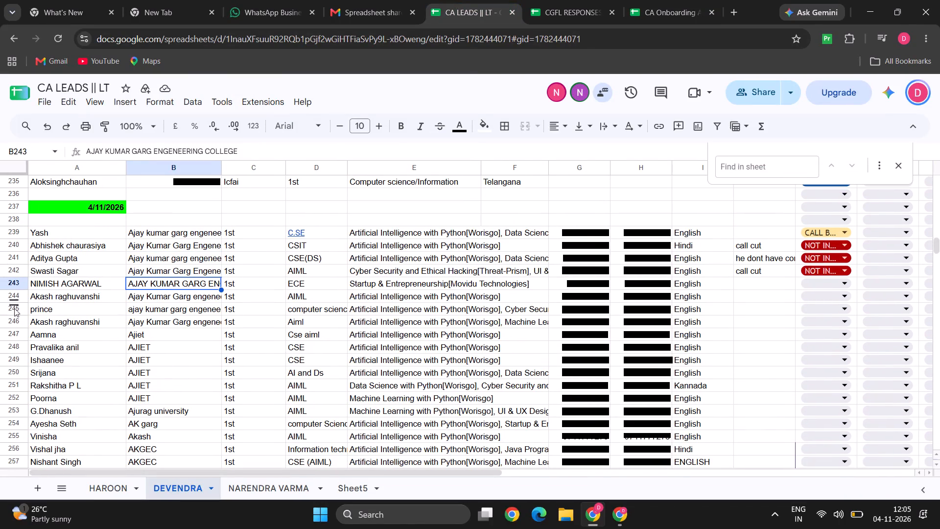
left_click(17, 334)
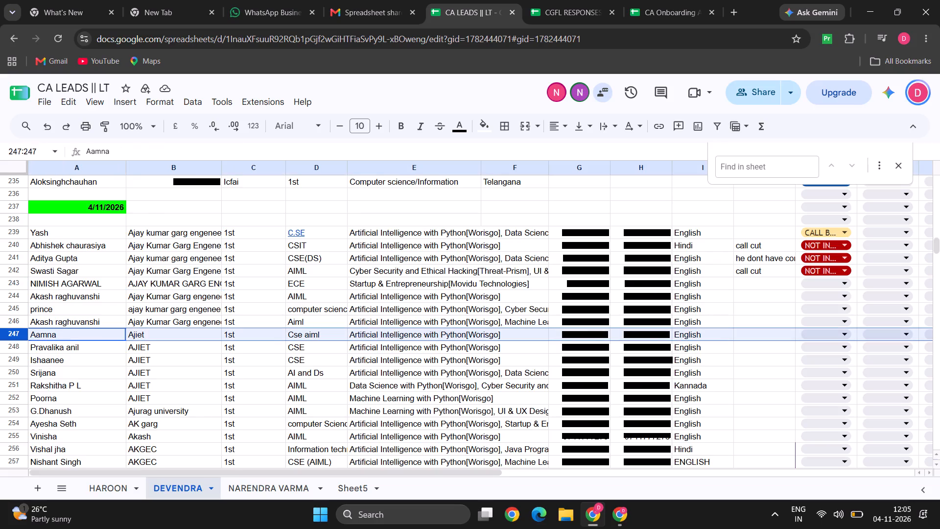
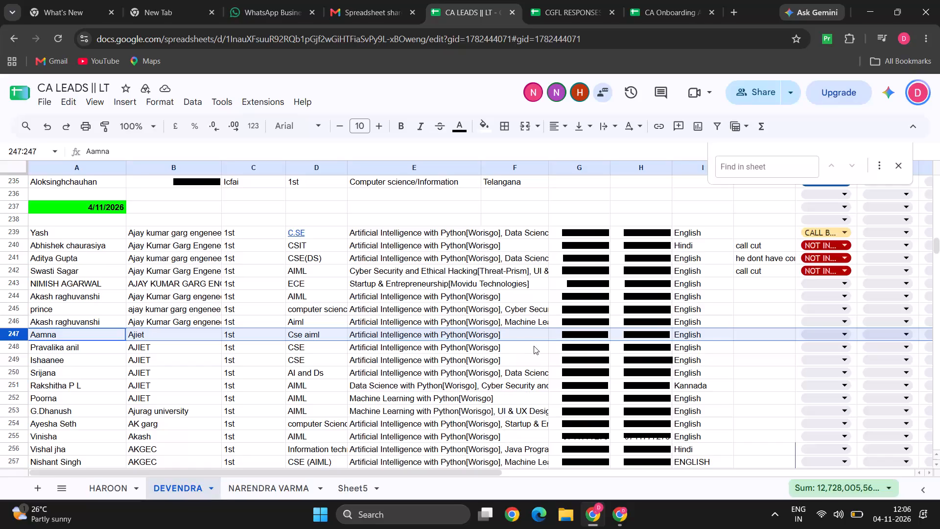
Enter the remark 6pm for the lead in row 247 in the remarks column beside the language.
left_click(754, 336)
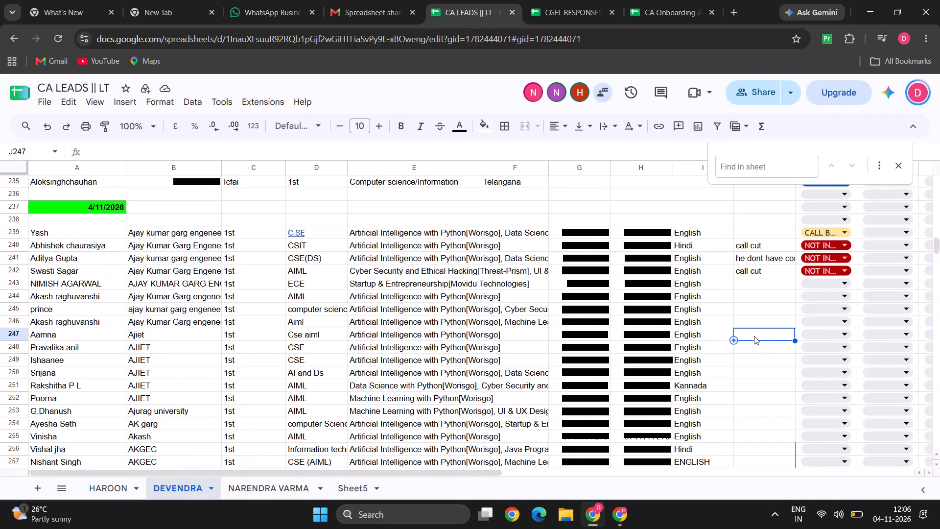
type("6p")
key("m")
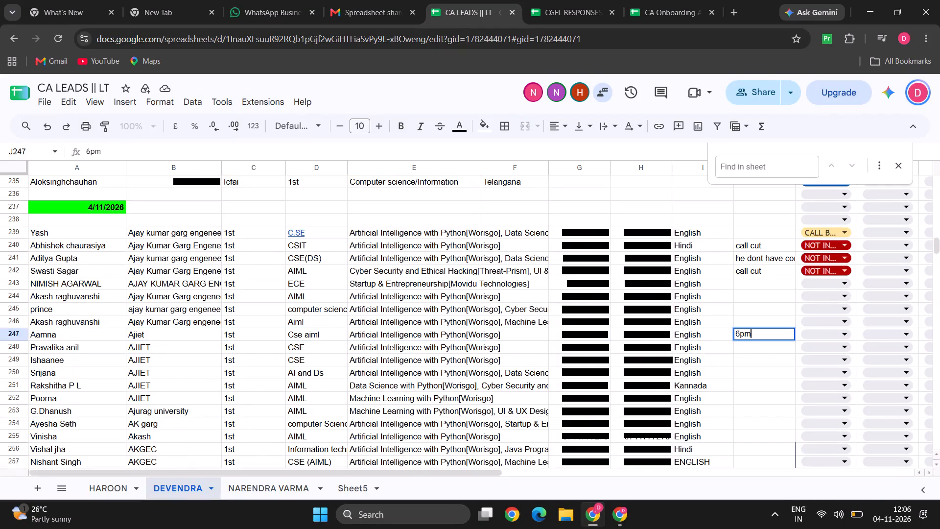
left_click(700, 346)
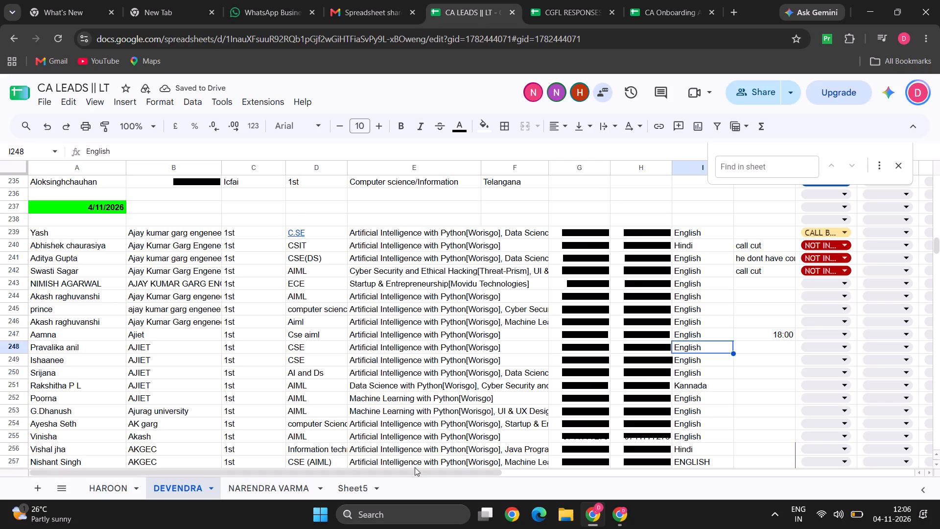
Select row 248 and then row 252 among the AJIET leads and examine their course, contact and language details.
left_click(23, 342)
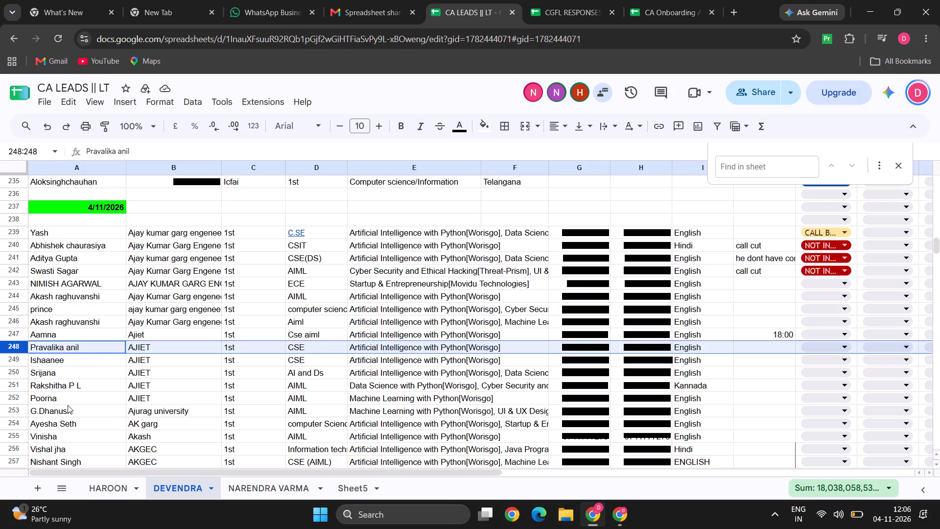
left_click(23, 397)
scroll(23, 397, "down", 2)
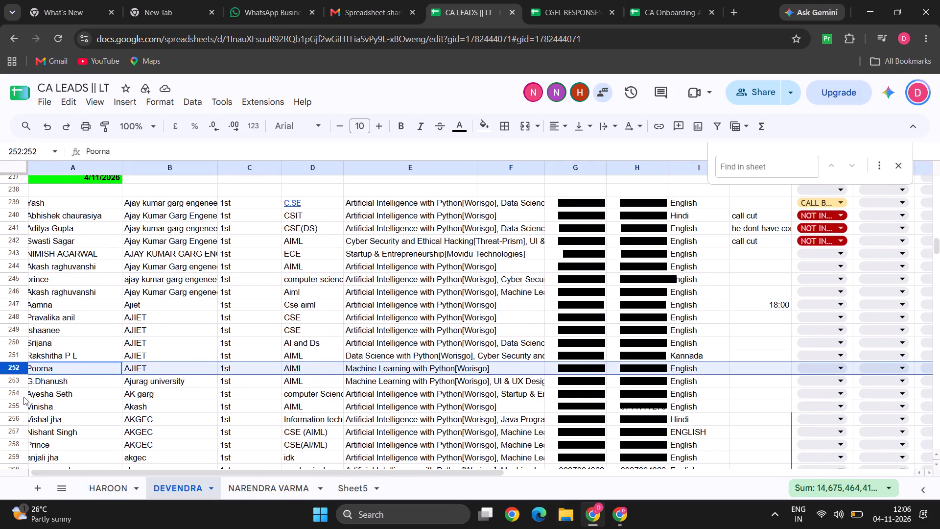
scroll(24, 390, "down", 1)
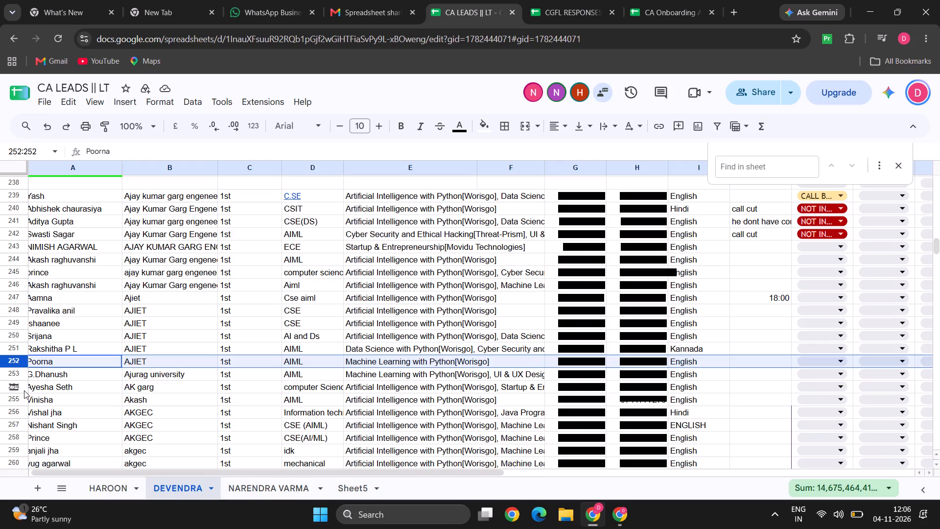
scroll(24, 390, "down", 1)
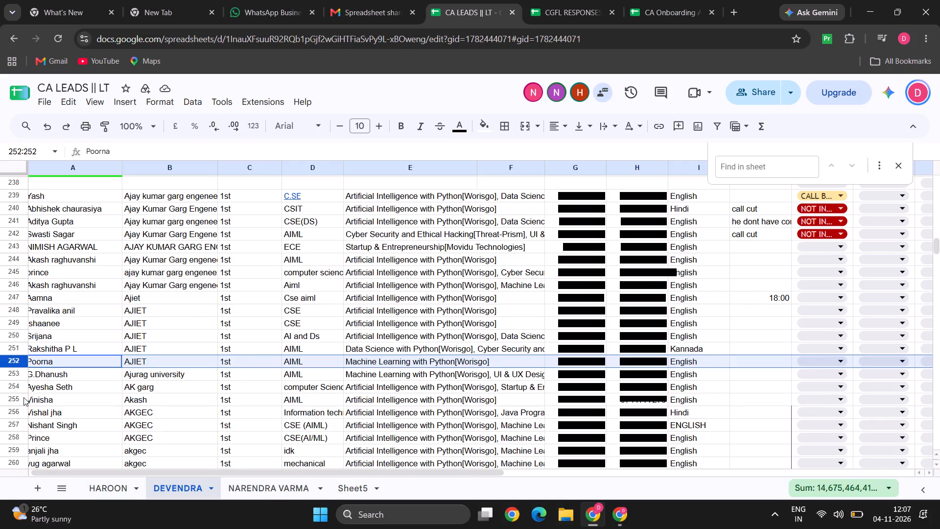
scroll(23, 397, "right", 5)
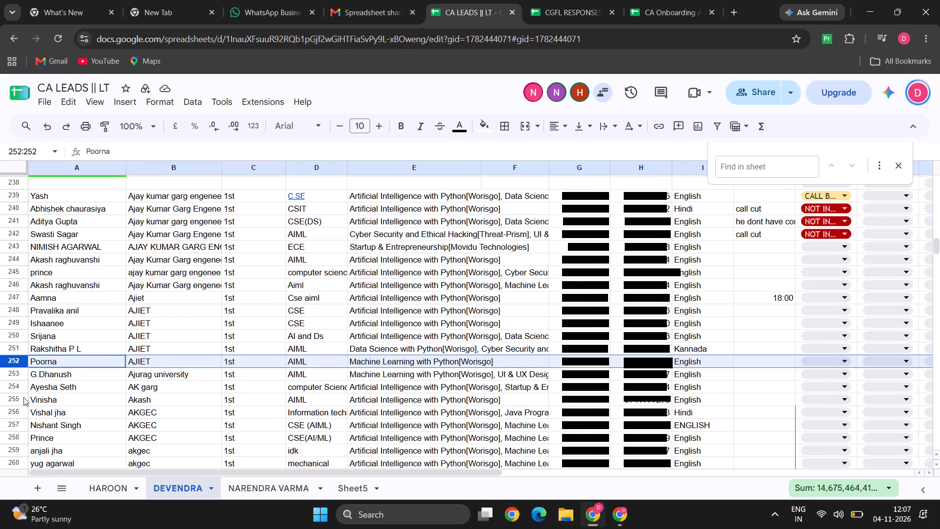
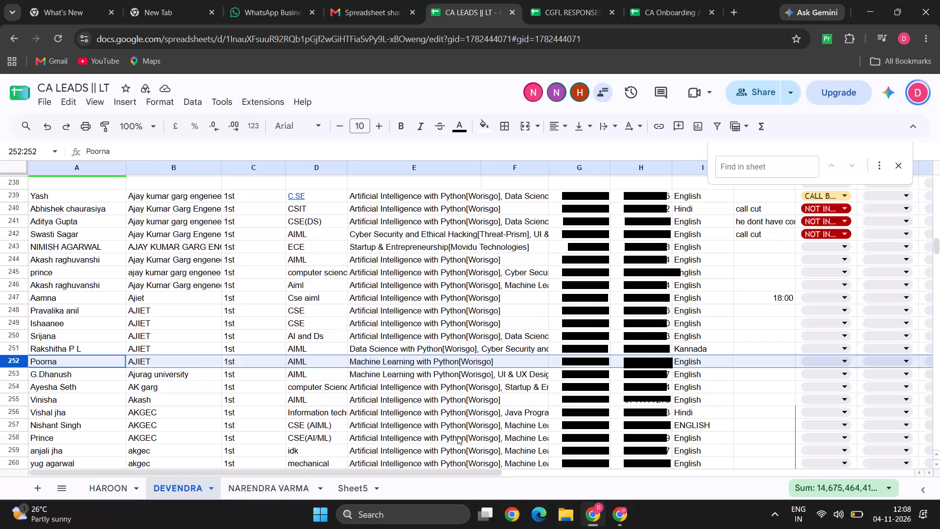
Set the call status of the lead in row 252 to NOT ANSWERED.
left_click(821, 361)
scroll(812, 459, "down", 1)
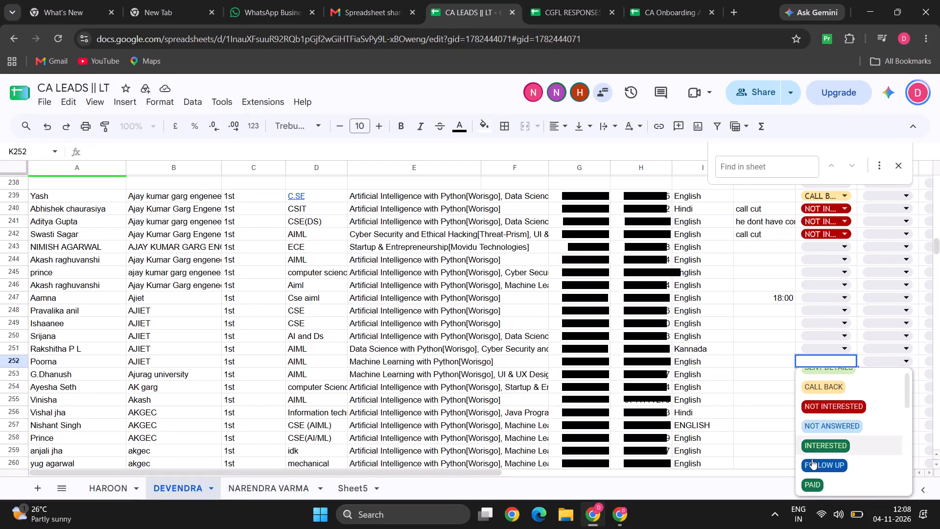
scroll(812, 459, "down", 3)
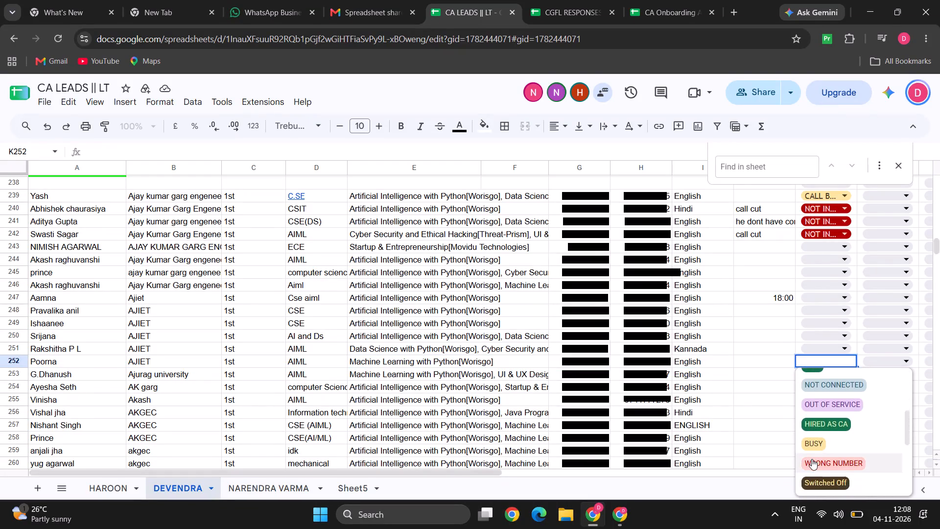
scroll(812, 459, "down", 2)
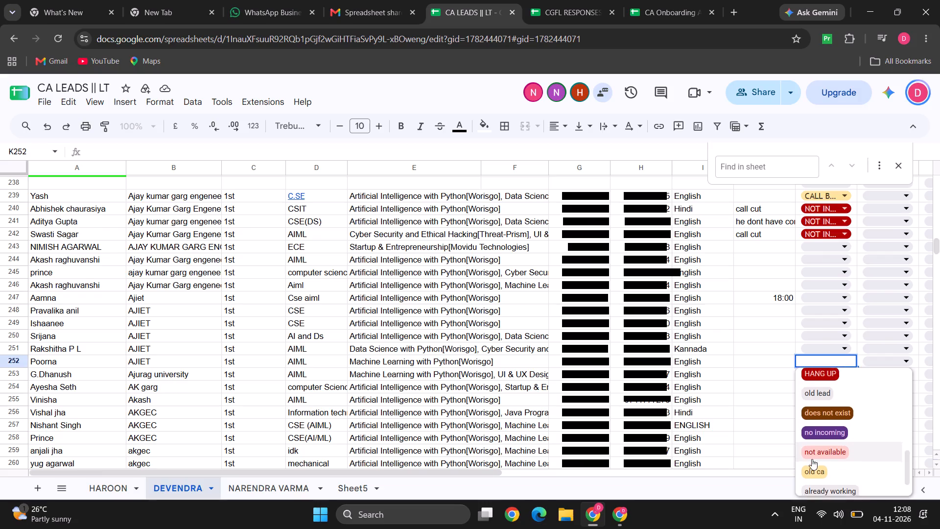
scroll(812, 459, "down", 1)
scroll(812, 459, "up", 3)
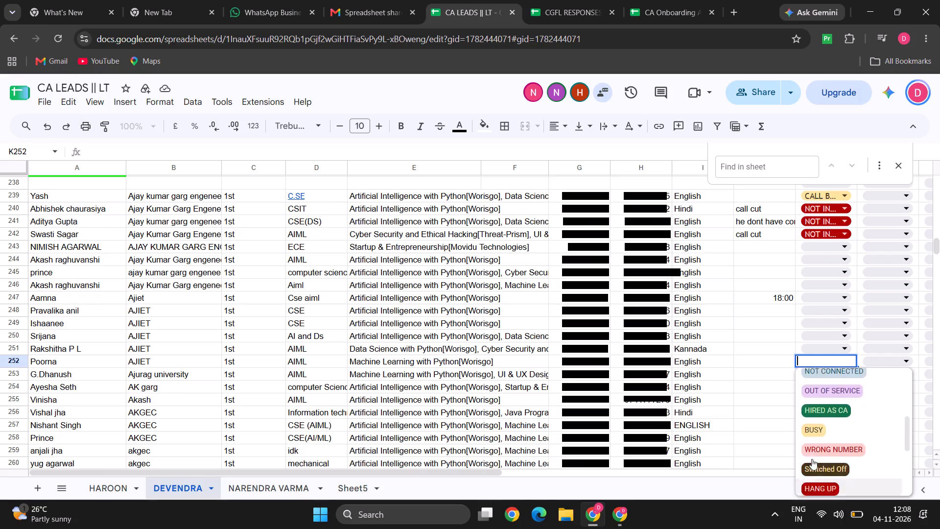
scroll(812, 459, "up", 2)
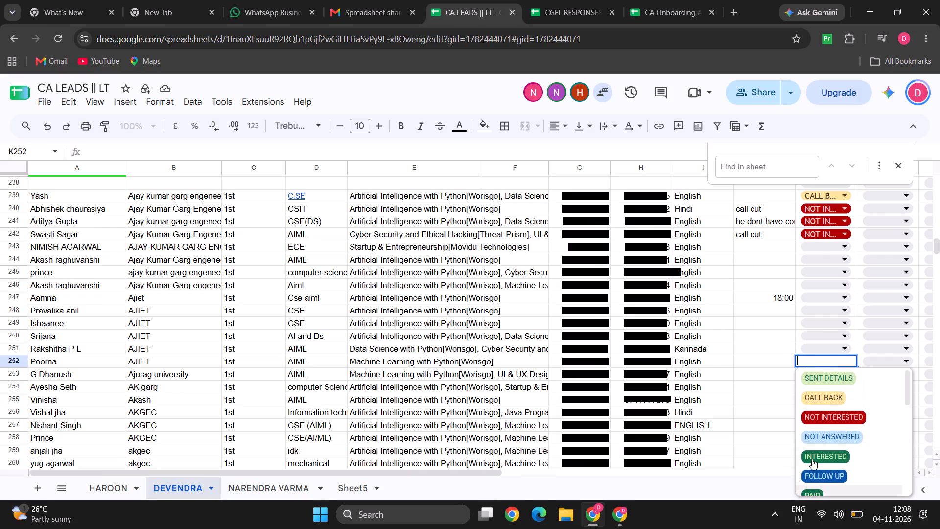
scroll(812, 459, "up", 1)
left_click(827, 437)
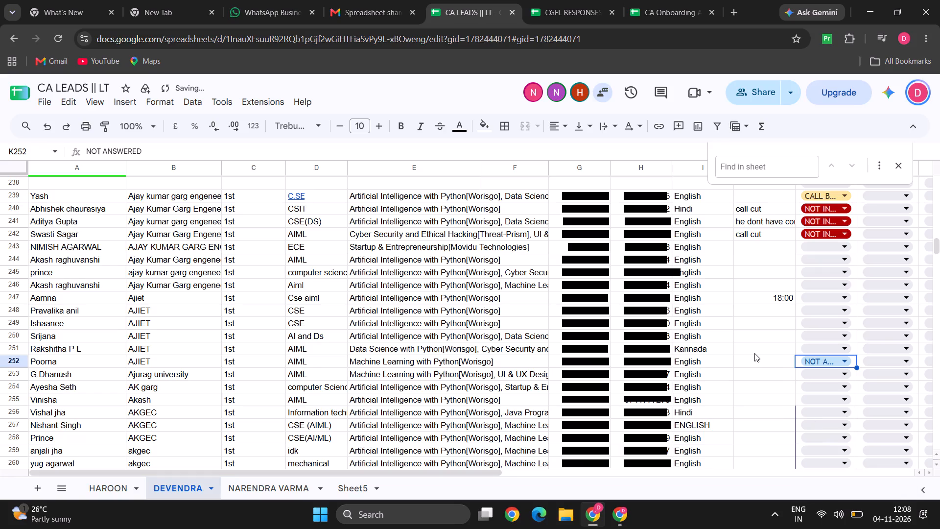
Select the lead in row 251, the Kannada-speaking AJIET lead, to examine its details.
left_click(752, 353)
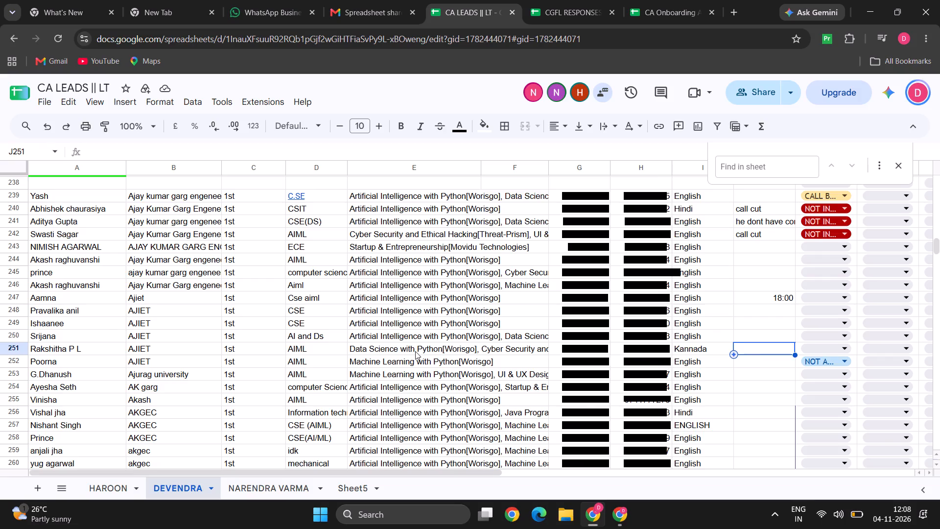
left_click(16, 349)
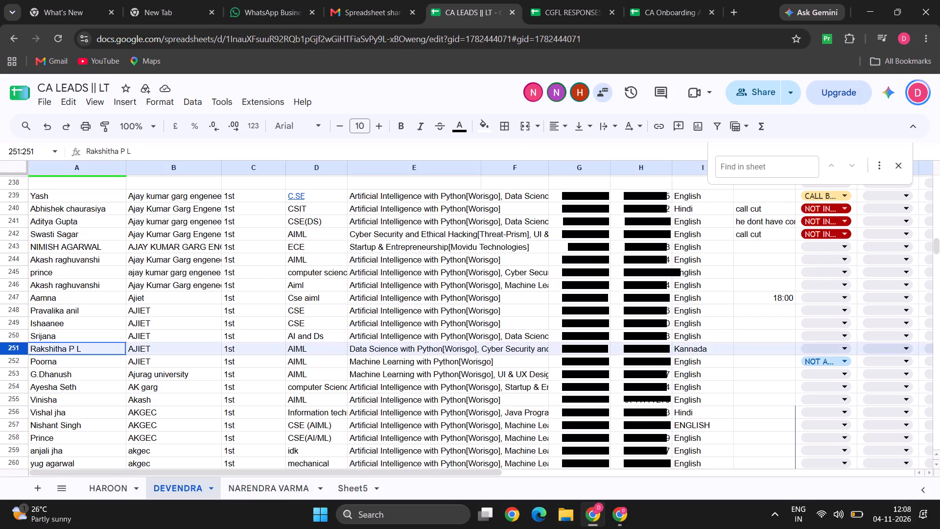
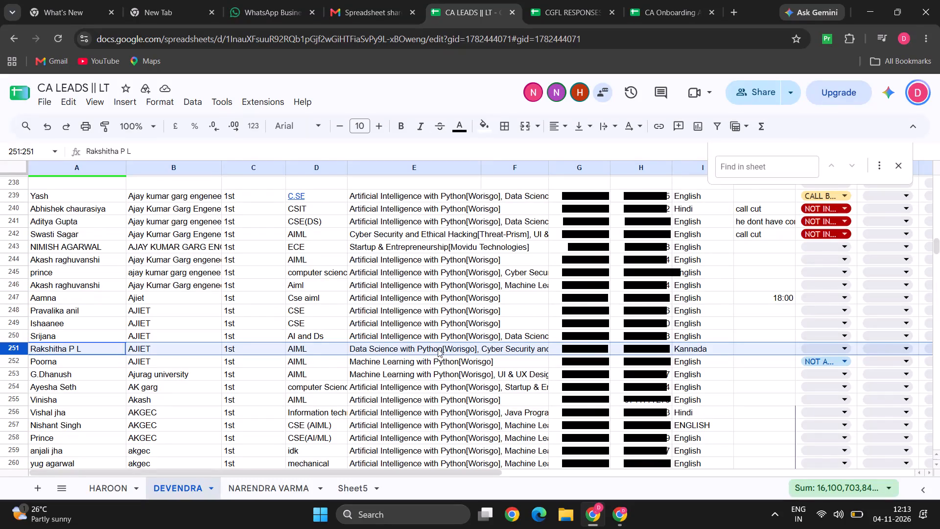
Set the call status of the lead in row 247, which has the 18:00 remark, to CALL BACK.
left_click(823, 291)
left_click(824, 296)
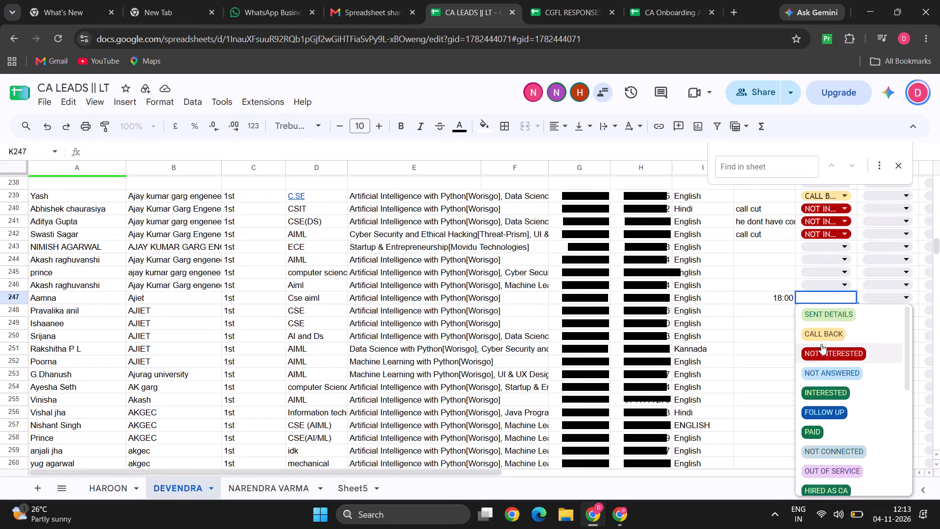
left_click(824, 335)
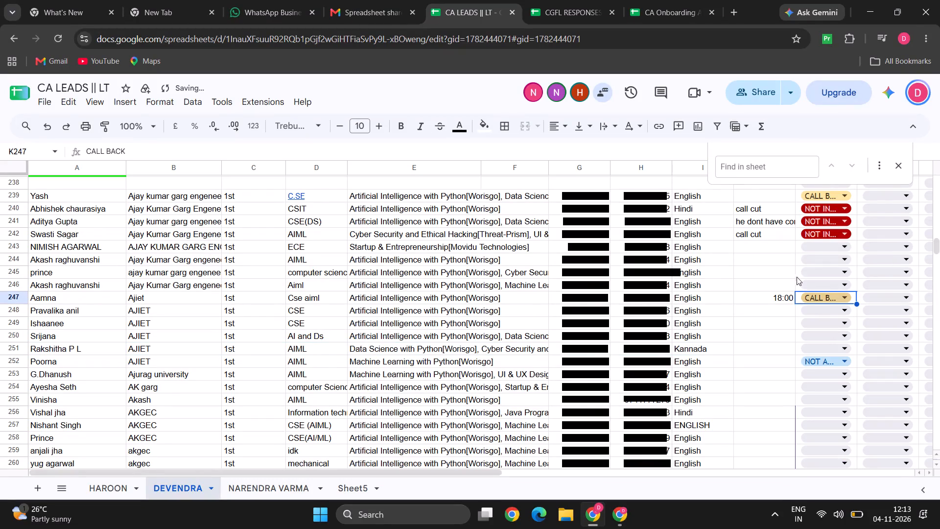
Set the call status of the four Ajay Kumar Garg leads in rows 243 to 246 to NOT ANSWERED.
left_click(830, 246)
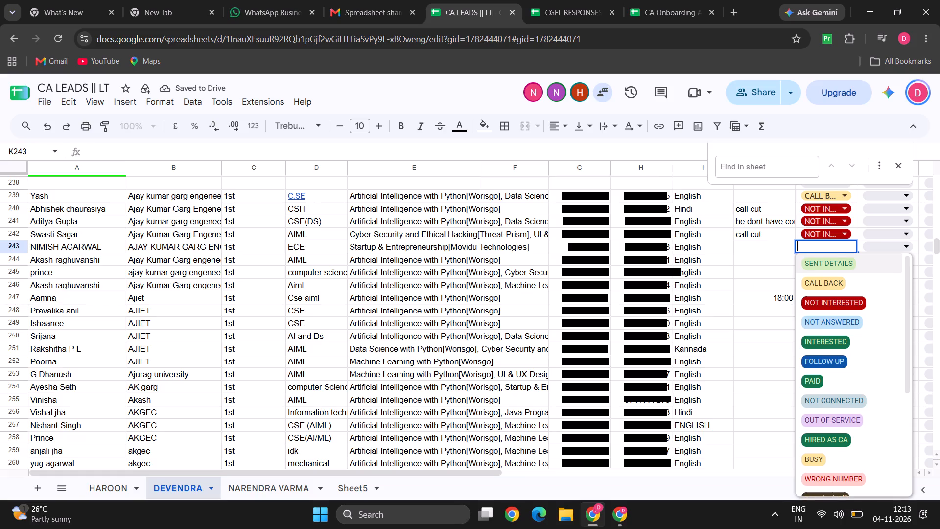
left_click(824, 324)
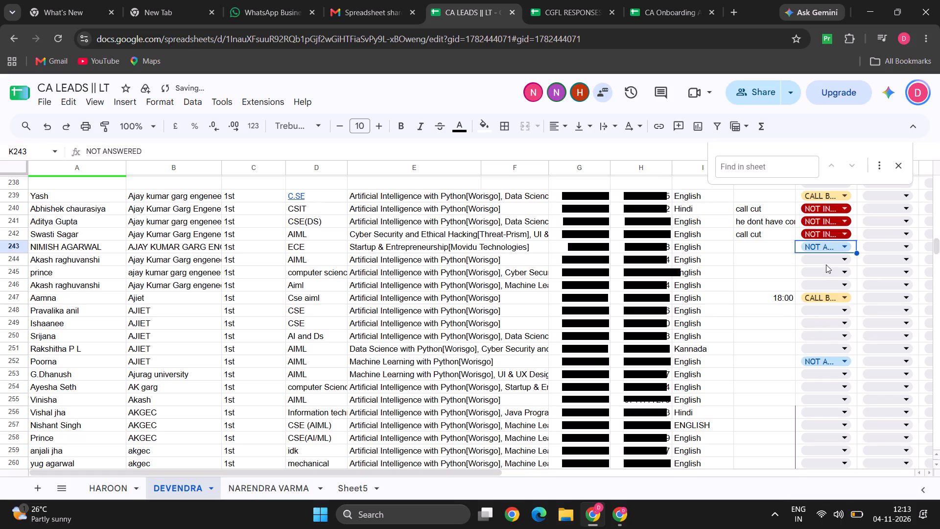
left_click(827, 261)
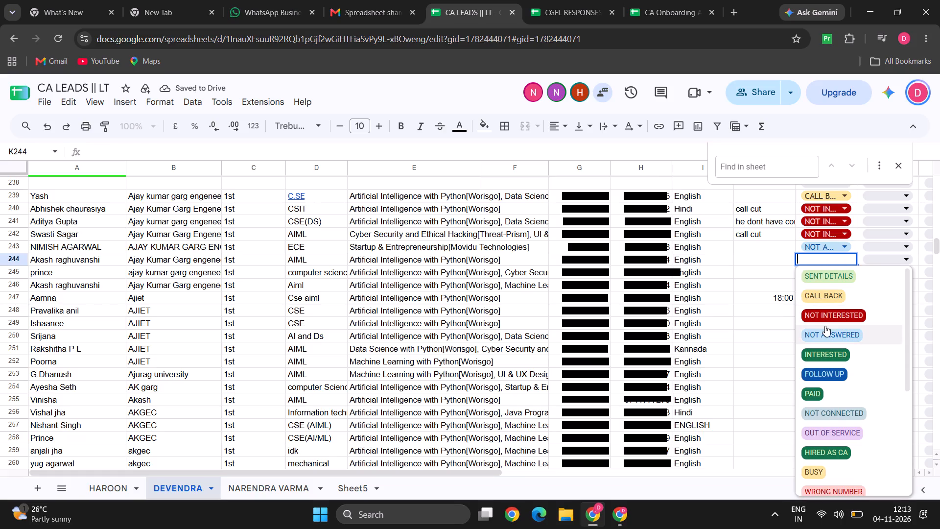
left_click(825, 326)
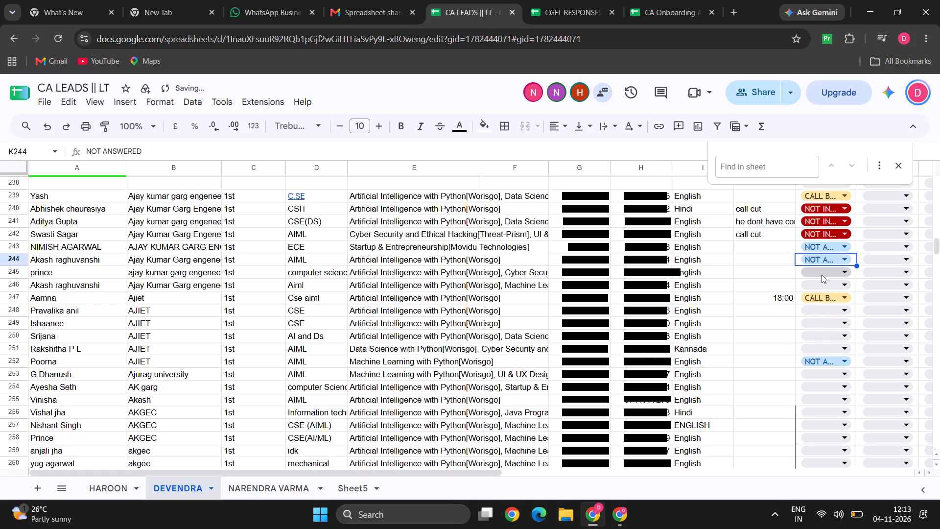
left_click(822, 272)
left_click(826, 341)
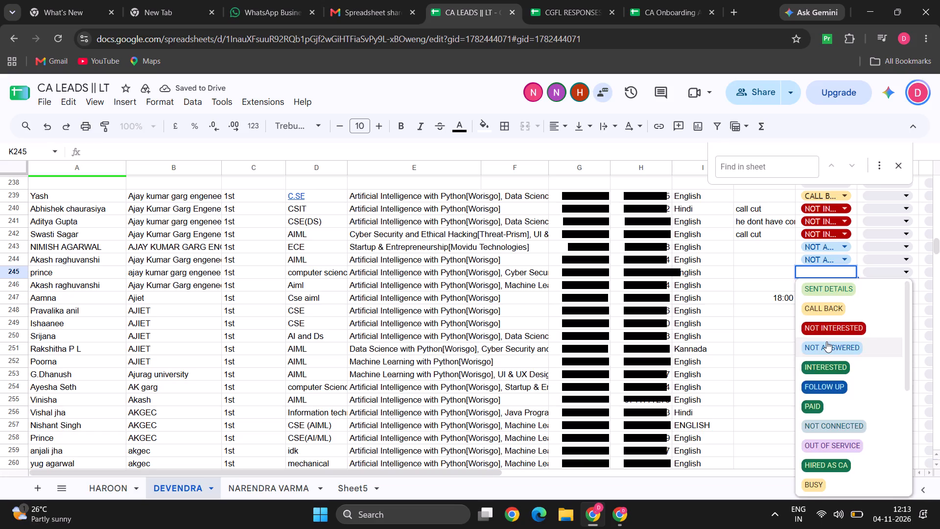
left_click(829, 280)
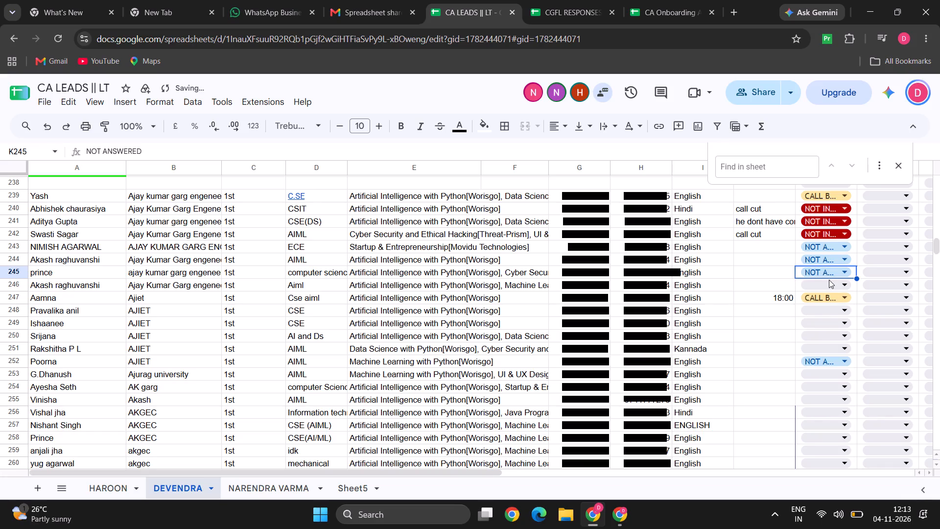
left_click(830, 282)
left_click(811, 353)
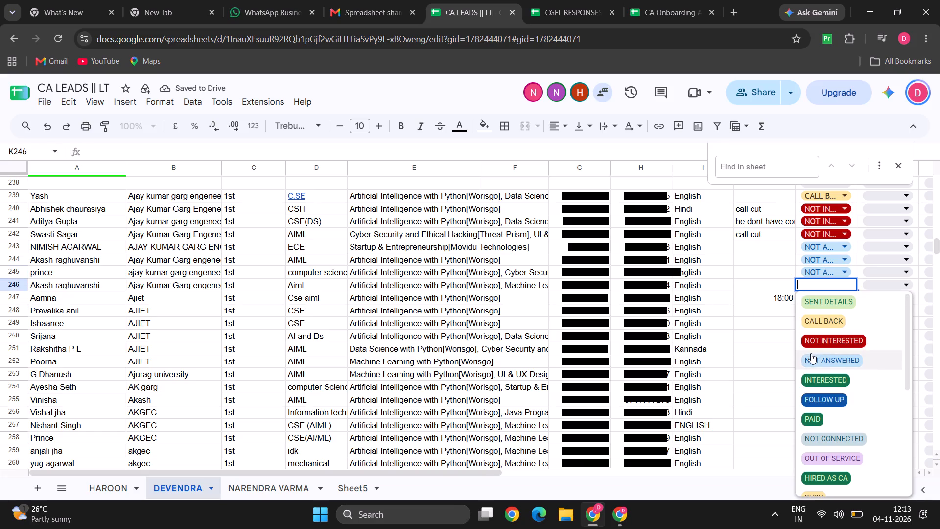
left_click(814, 305)
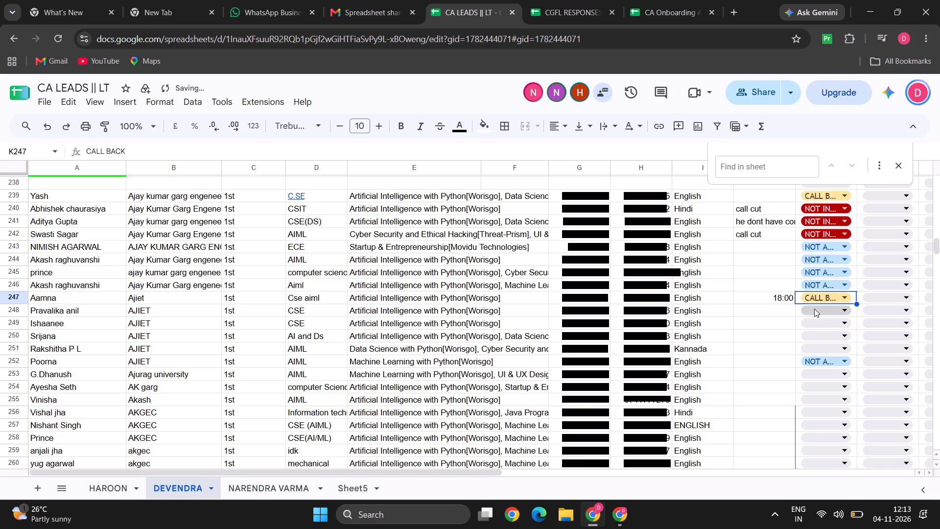
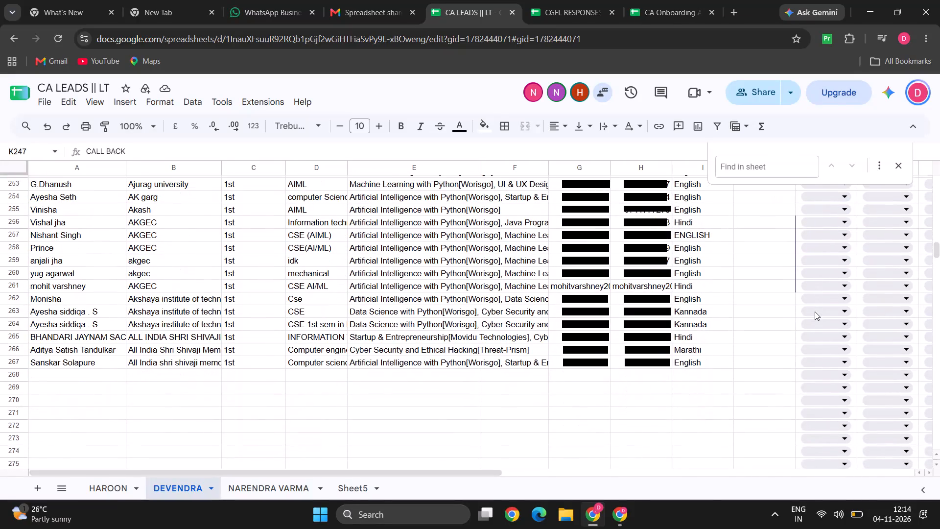
Select the entire lead row 262, the first Akshaya institute of technology entry in the DEVENDRA sheet.
scroll(815, 312, "right", 1)
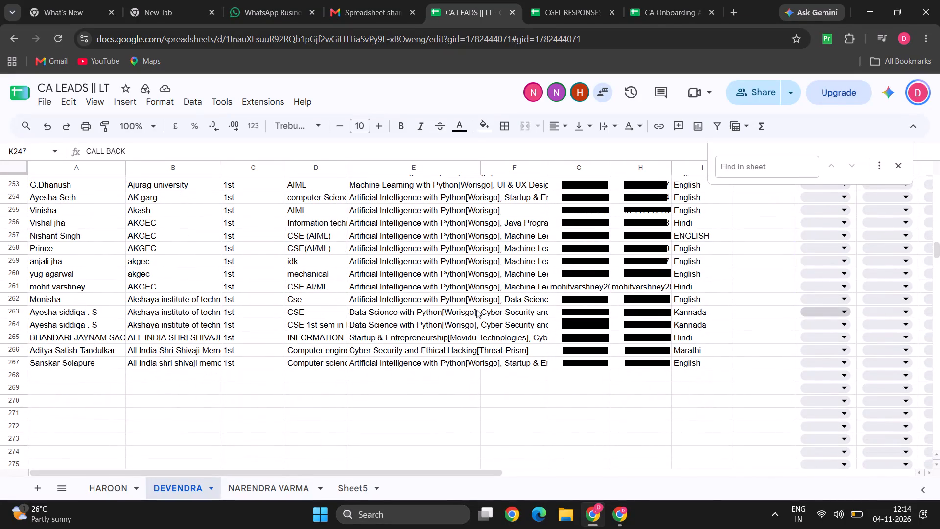
left_click(153, 297)
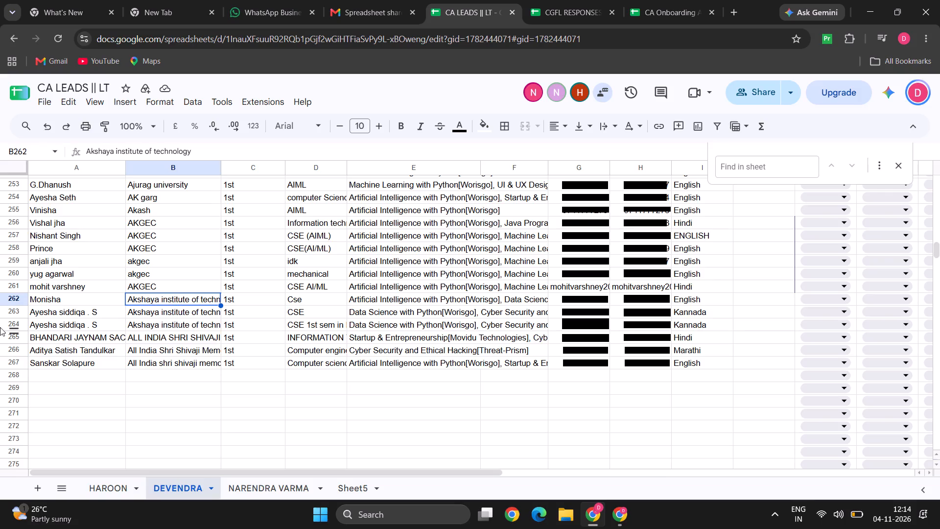
left_click(24, 297)
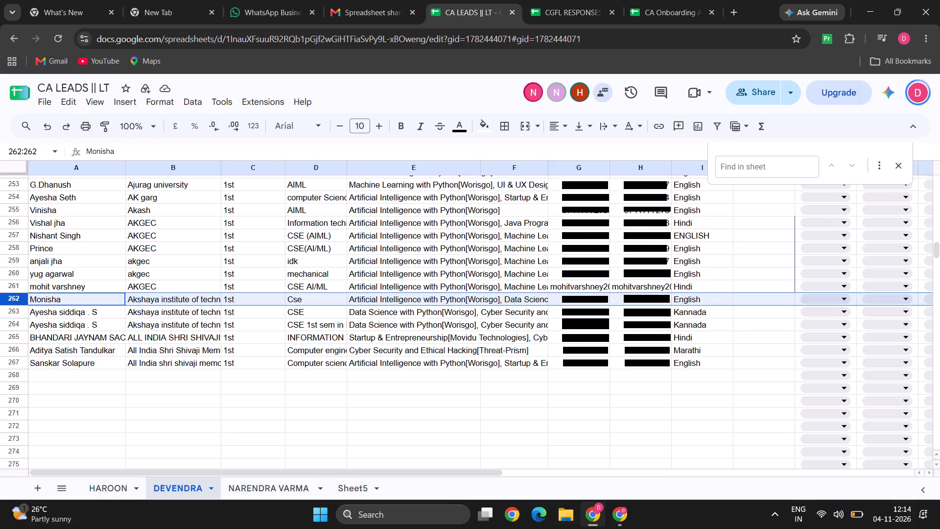
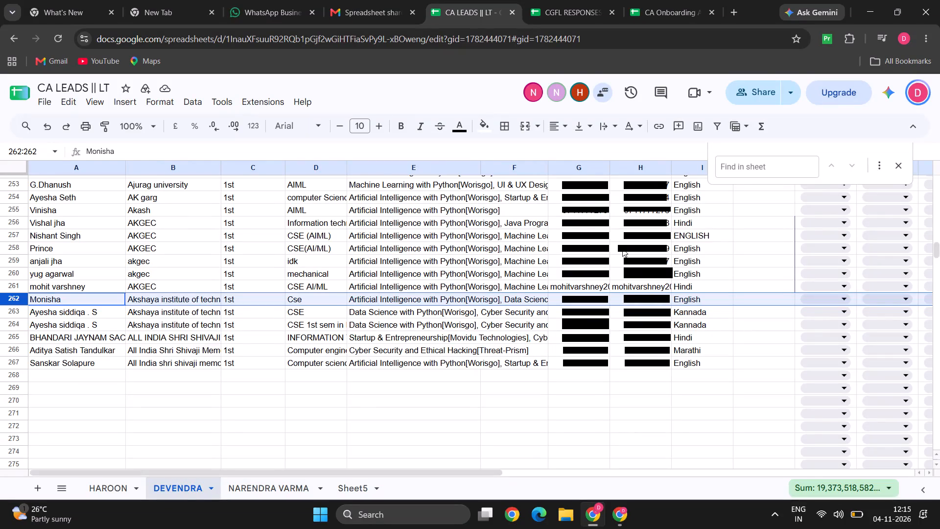
Set the call status of lead row 262, the first Akshaya institute of technology entry, to NOT ANSWERED.
left_click(821, 300)
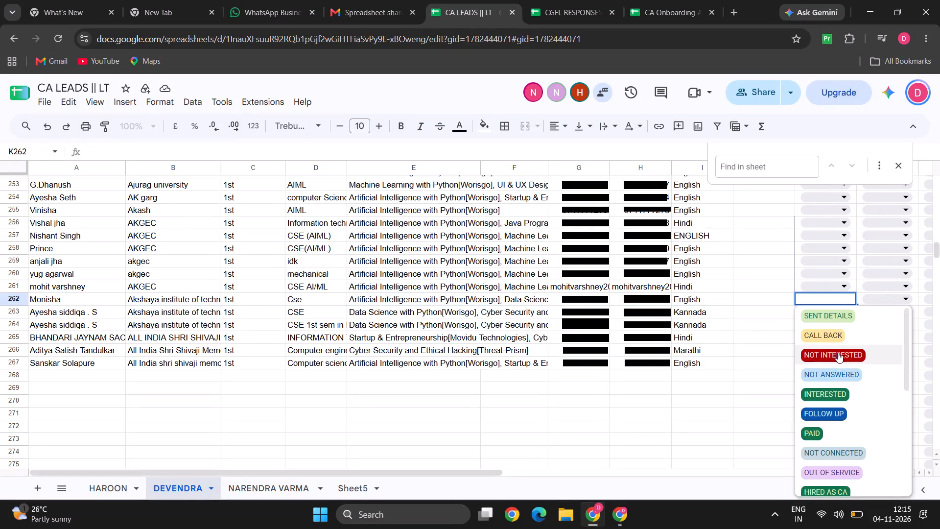
left_click(841, 371)
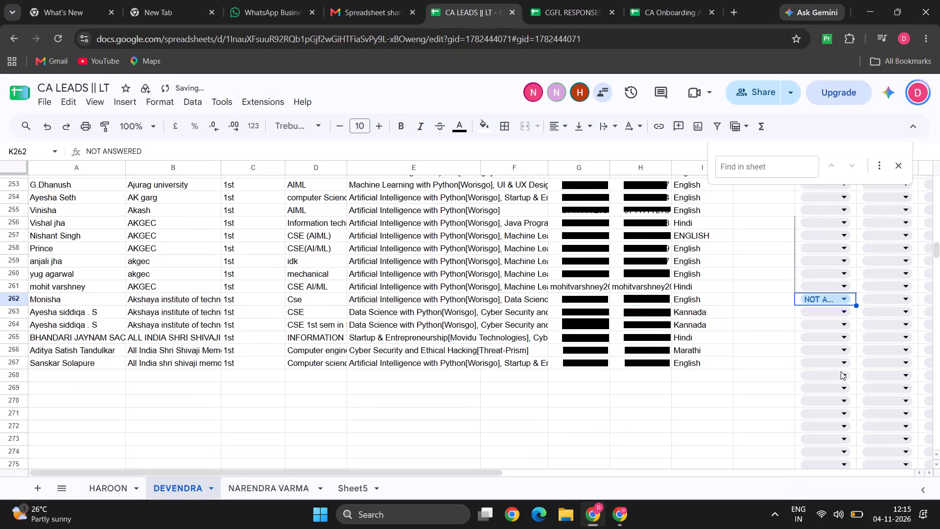
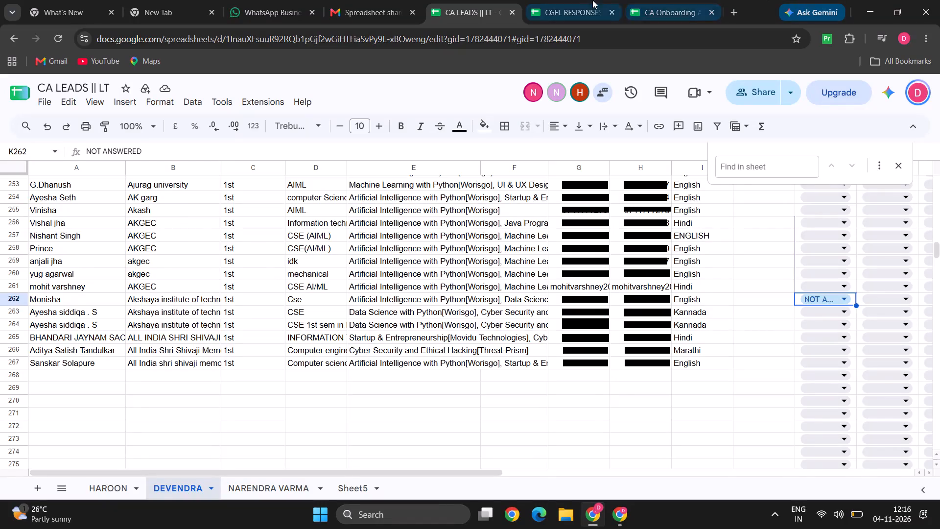
Review the CA Onboarding Application responses, checking the applicants, the referring friend entries and the assigned lead gen BD names.
left_click(652, 4)
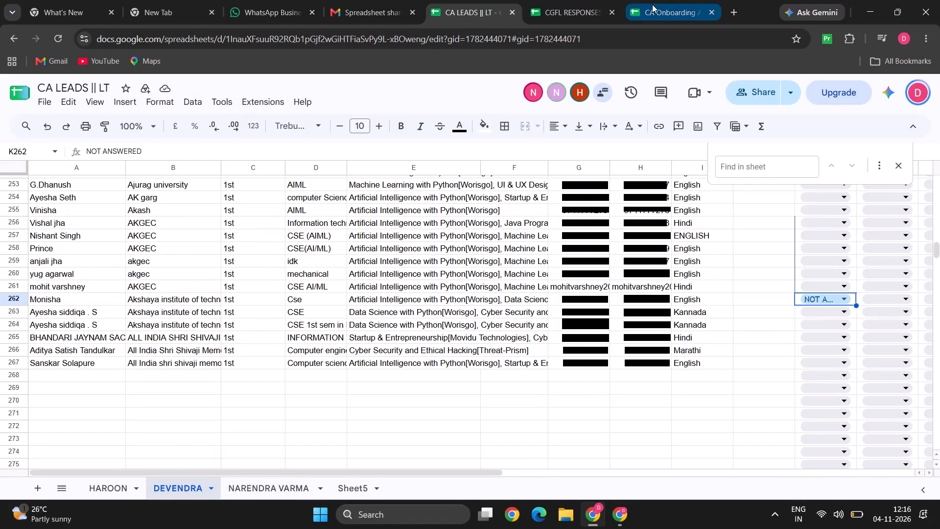
scroll(404, 326, "right", 8)
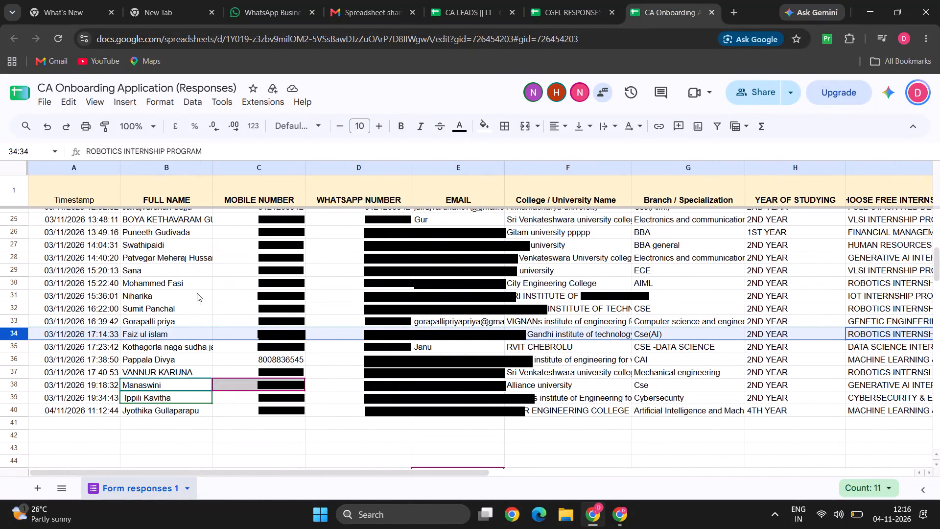
scroll(197, 293, "up", 2)
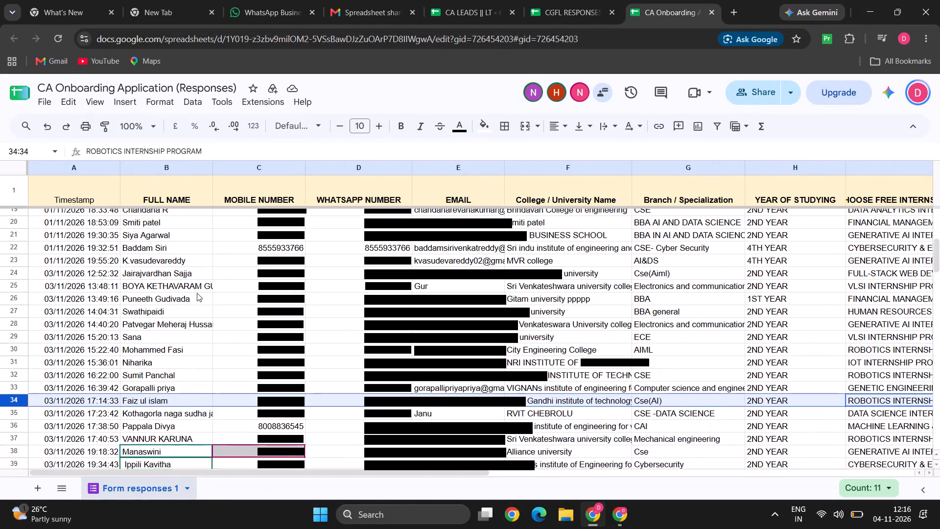
scroll(197, 293, "up", 5)
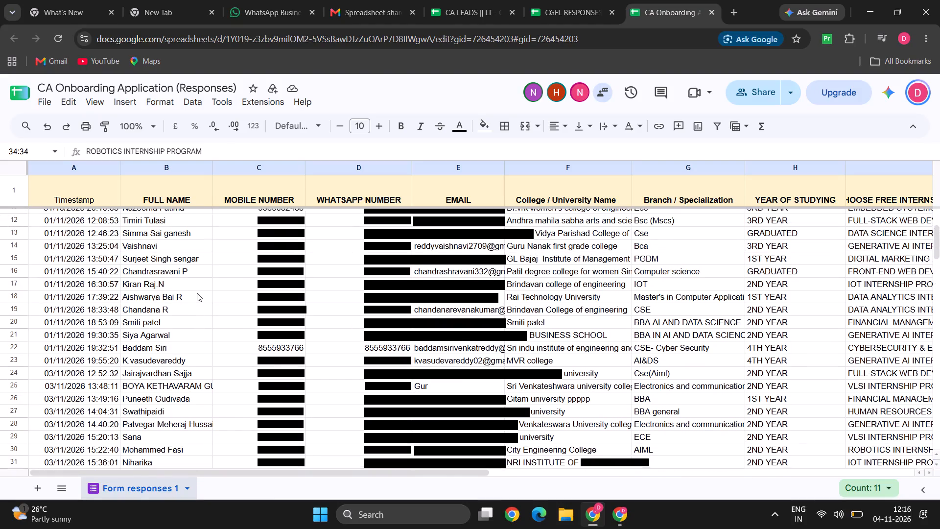
scroll(197, 293, "up", 1)
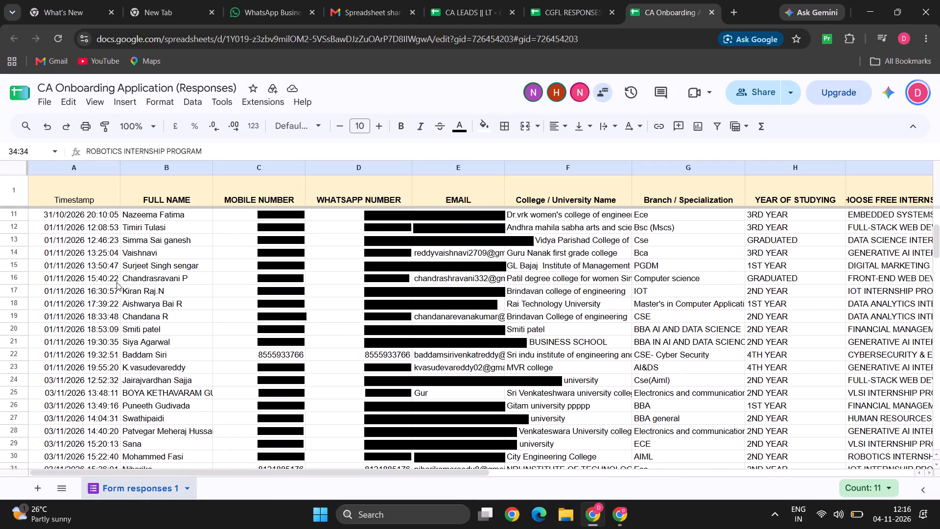
scroll(117, 282, "left", 5)
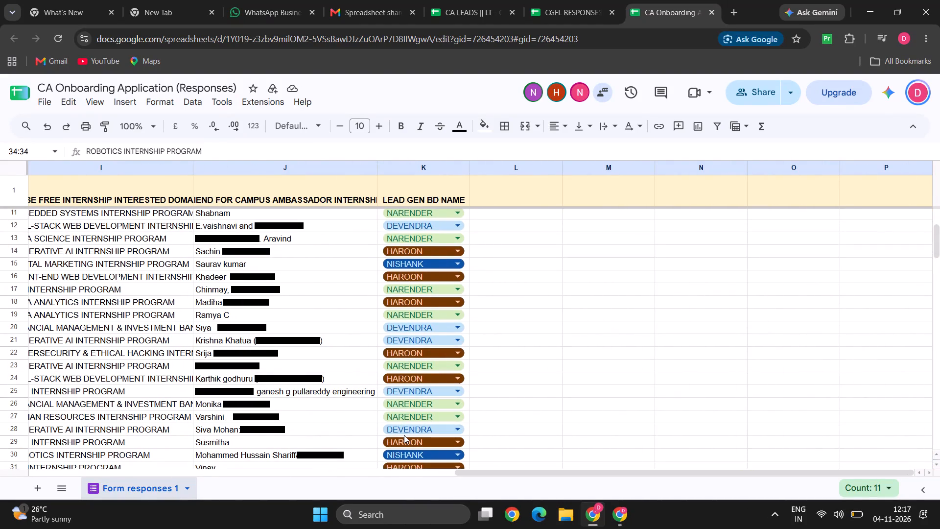
left_click(367, 417)
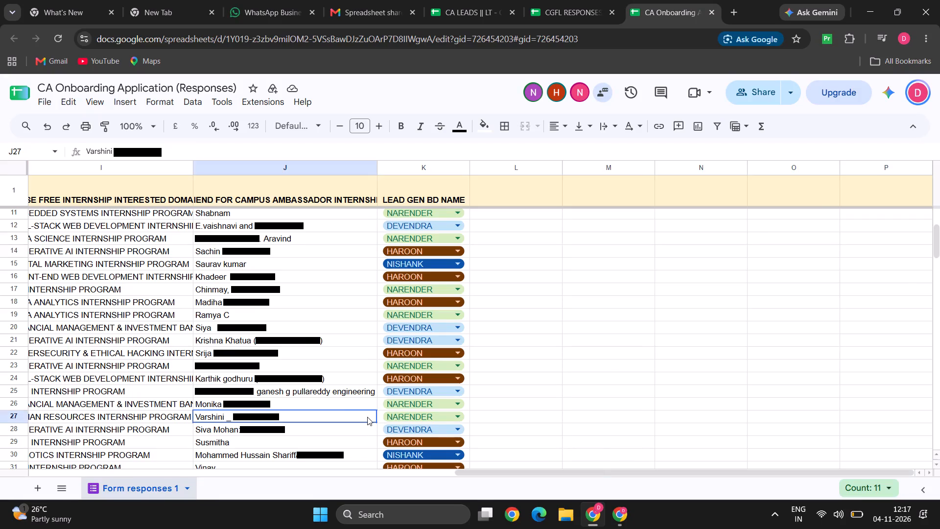
scroll(367, 417, "right", 9)
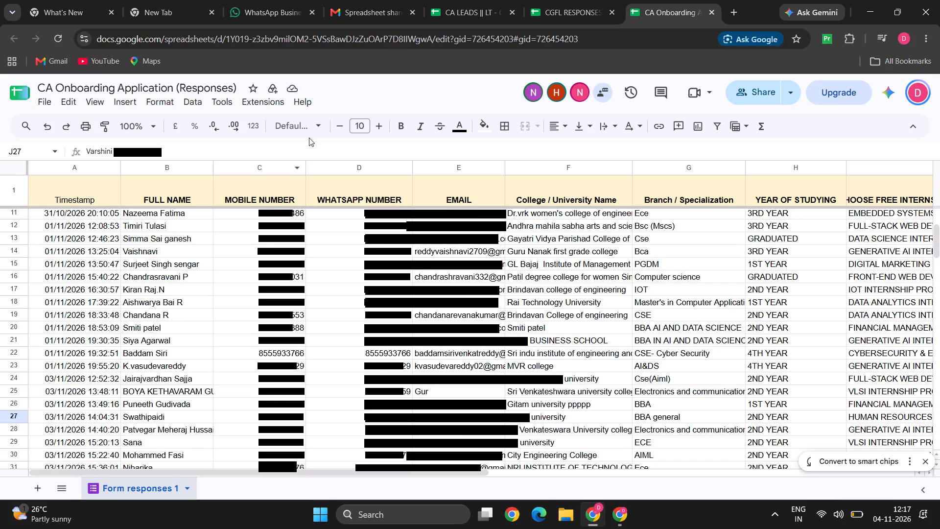
Check the latest entries of the DEVENDRA sheet in CGFL RESPONSES SHEET || LT.
left_click(482, 2)
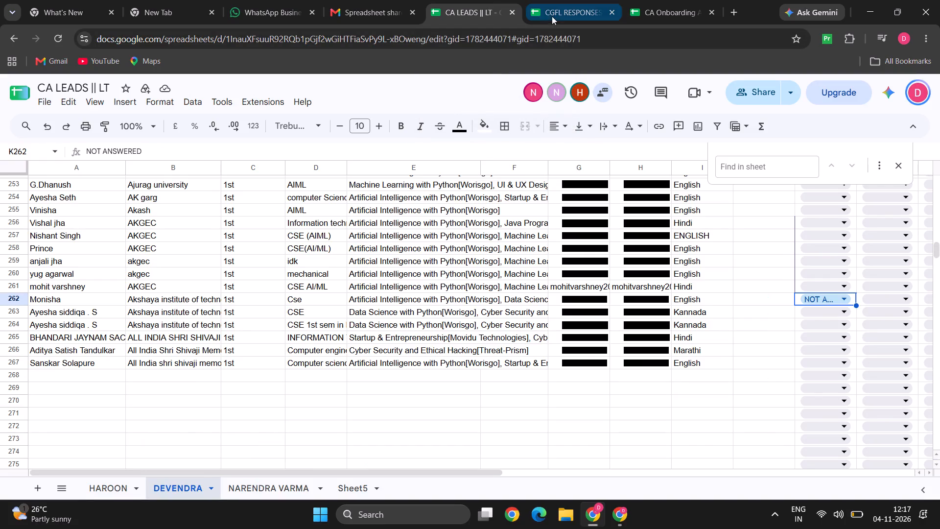
left_click(551, 13)
scroll(571, 212, "down", 1)
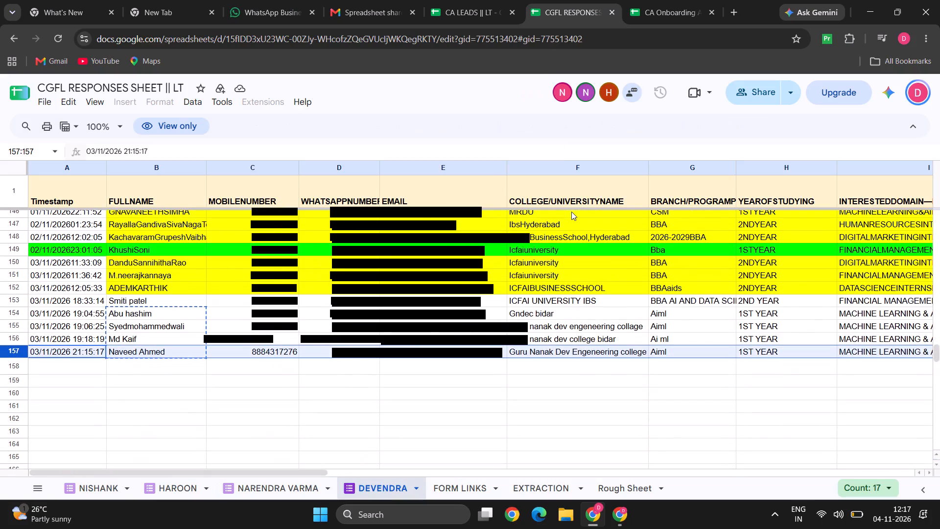
scroll(571, 212, "down", 2)
scroll(571, 212, "left", 2)
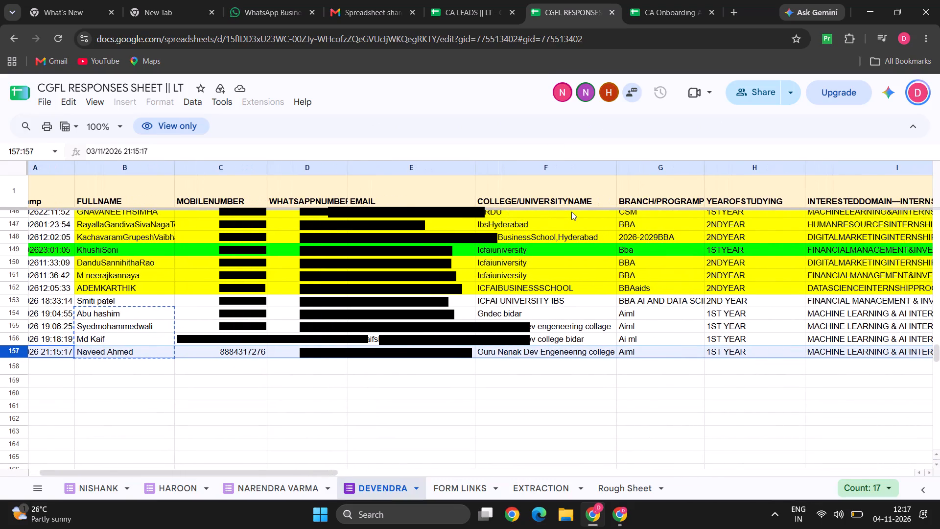
scroll(571, 212, "right", 8)
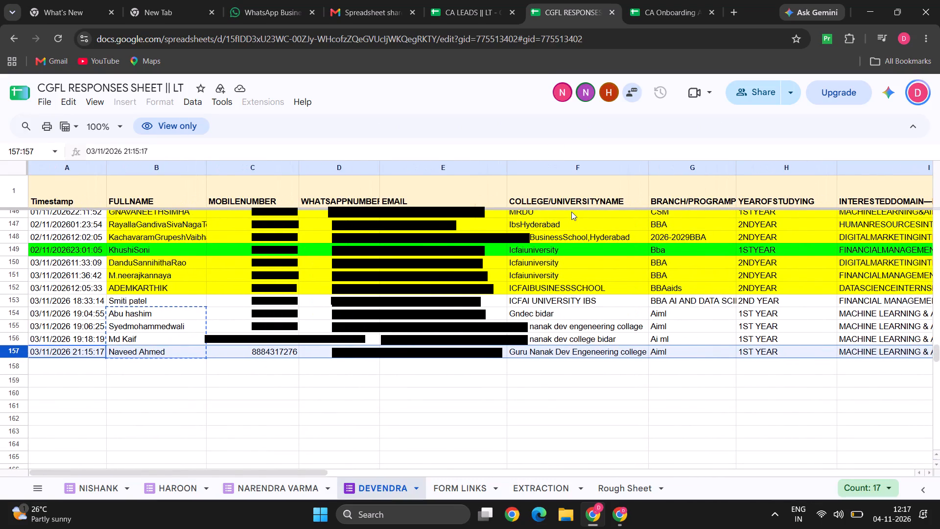
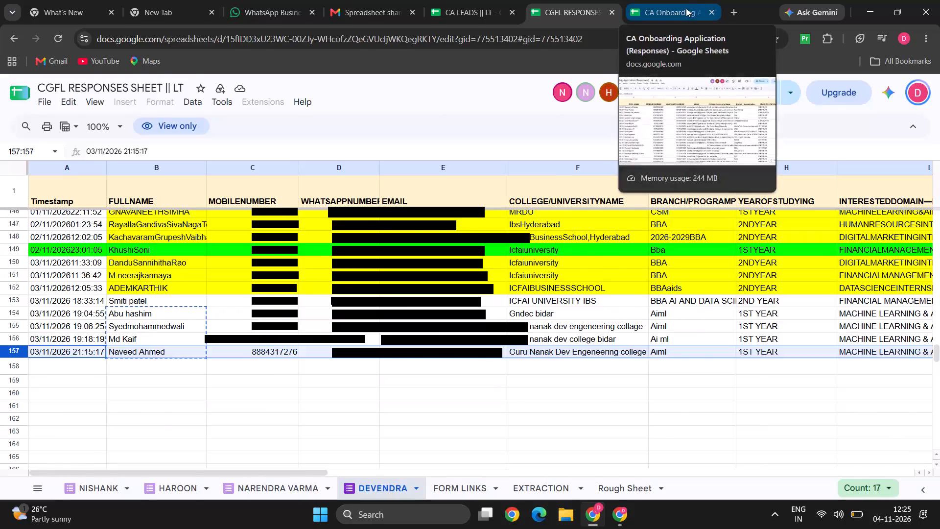
Check the latest entries in the CA Onboarding Application responses.
scroll(677, 335, "down", 4)
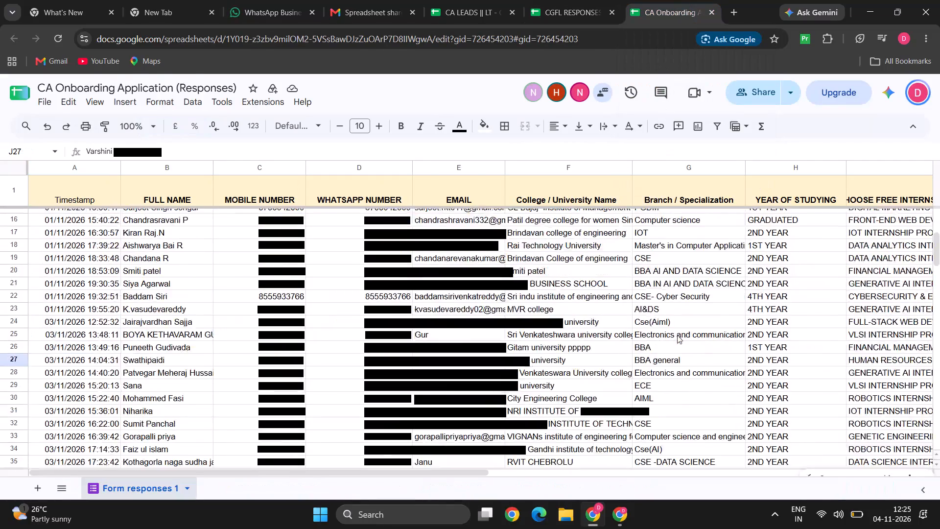
scroll(677, 335, "up", 3)
scroll(677, 335, "left", 1)
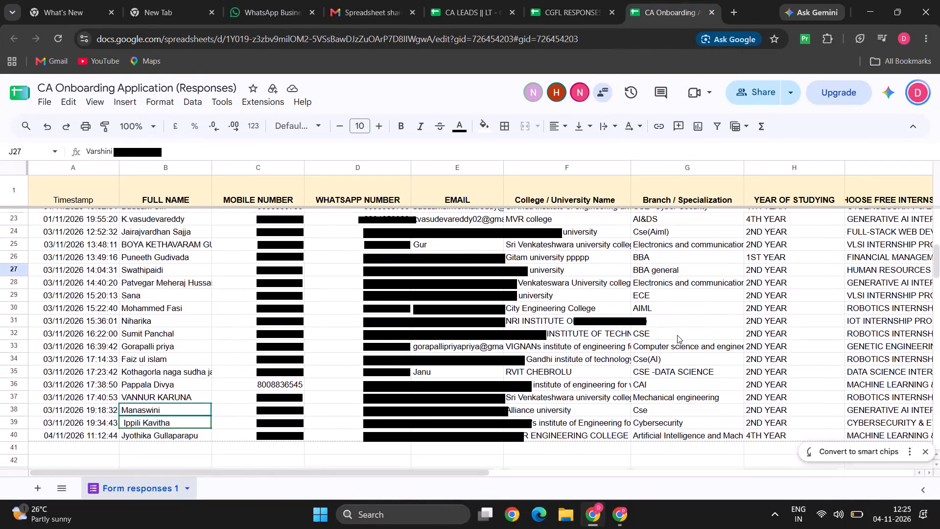
scroll(677, 335, "left", 2)
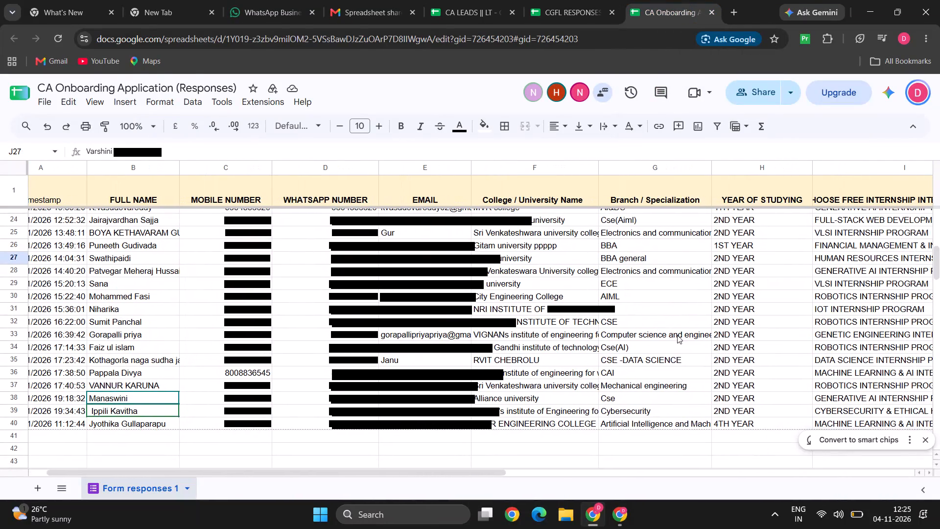
scroll(677, 335, "left", 1)
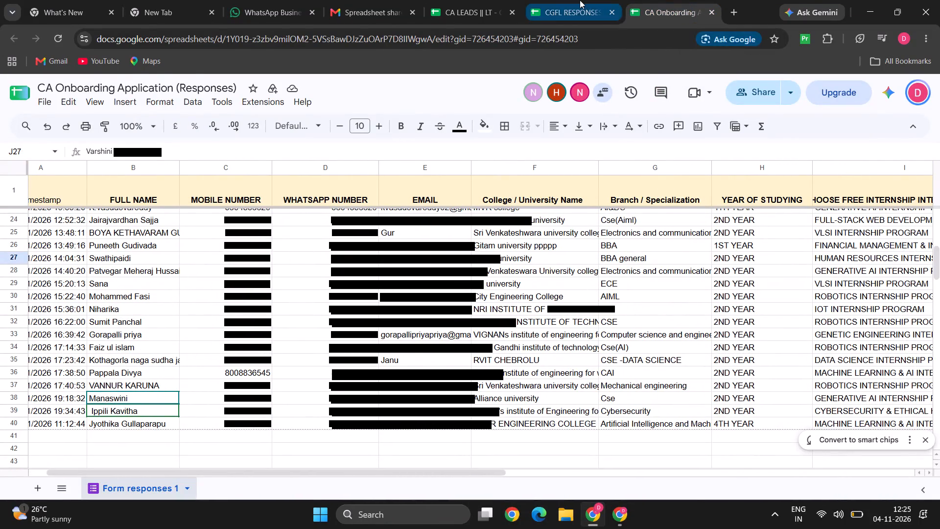
Return to the DEVENDRA sheet of CA LEADS || LT and select the entire lead row 262.
left_click(580, 0)
left_click(441, 1)
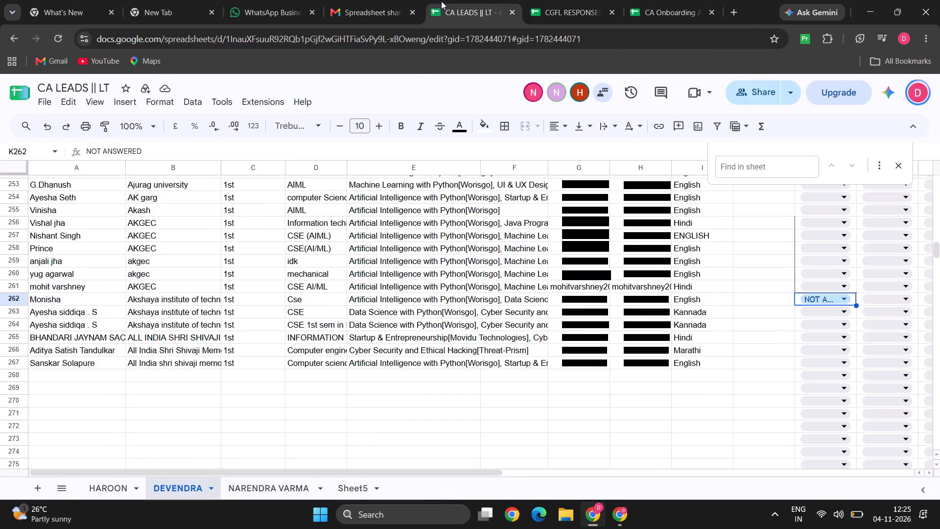
scroll(466, 355, "right", 5)
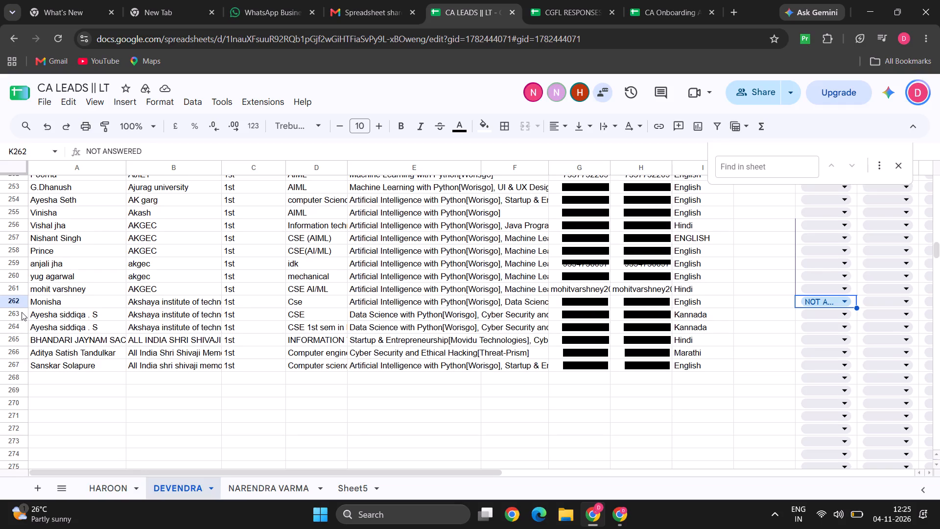
left_click(16, 299)
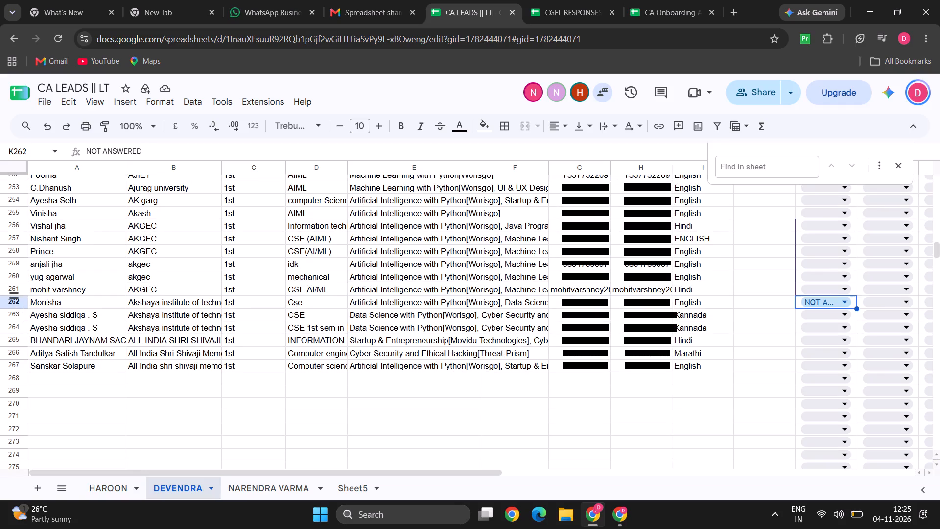
left_click(17, 304)
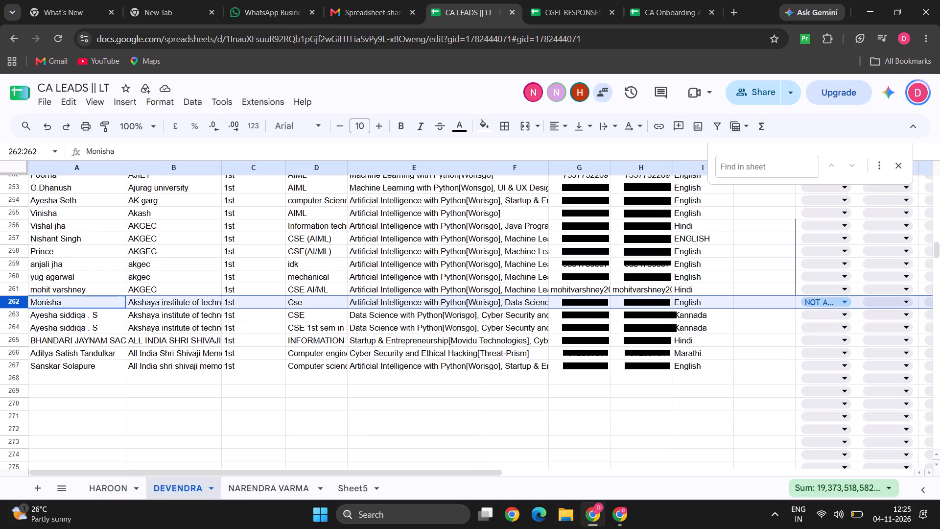
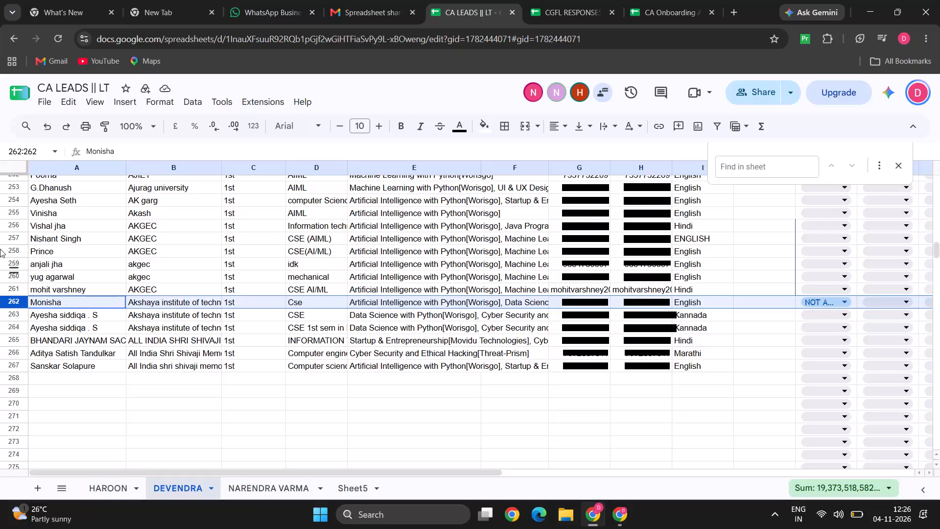
Select the entire lead row 259 in the DEVENDRA sheet.
left_click(25, 263)
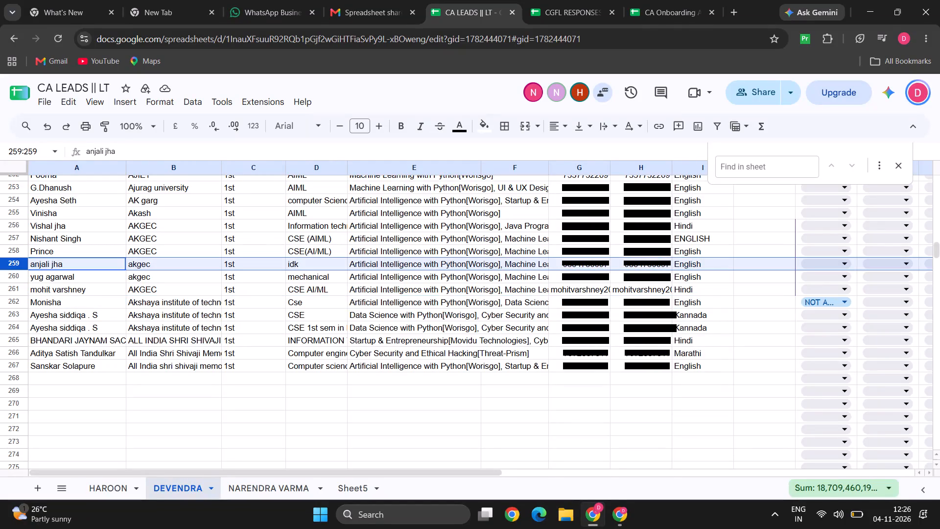
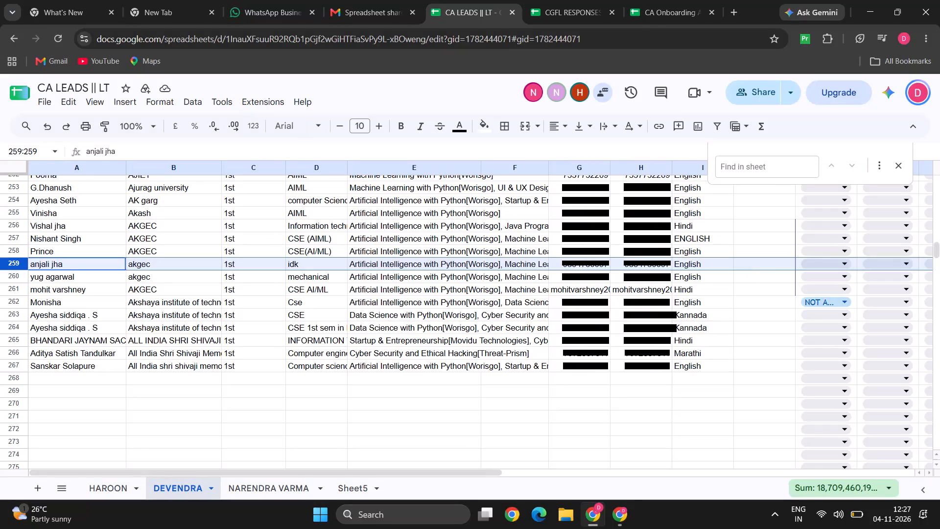
Set the call status of the lead in row 259 to NOT ANSWERED.
left_click(846, 268)
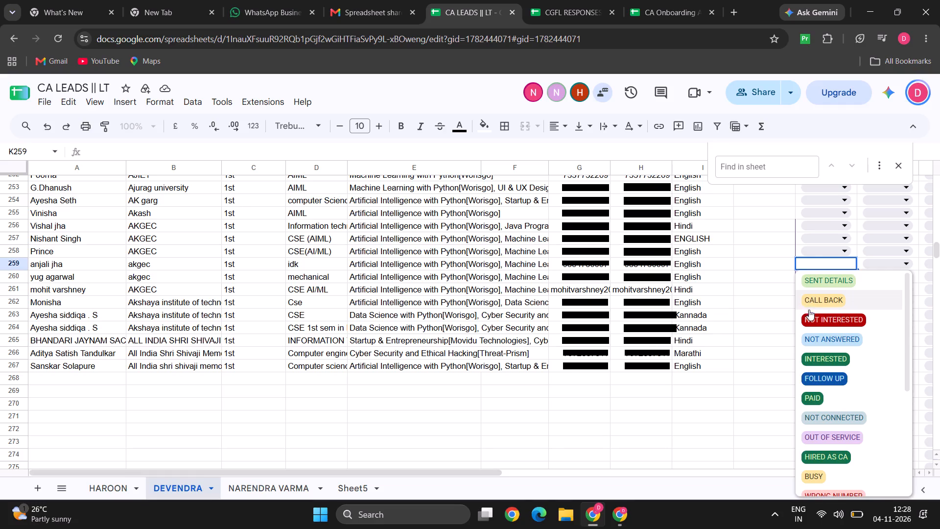
left_click(819, 333)
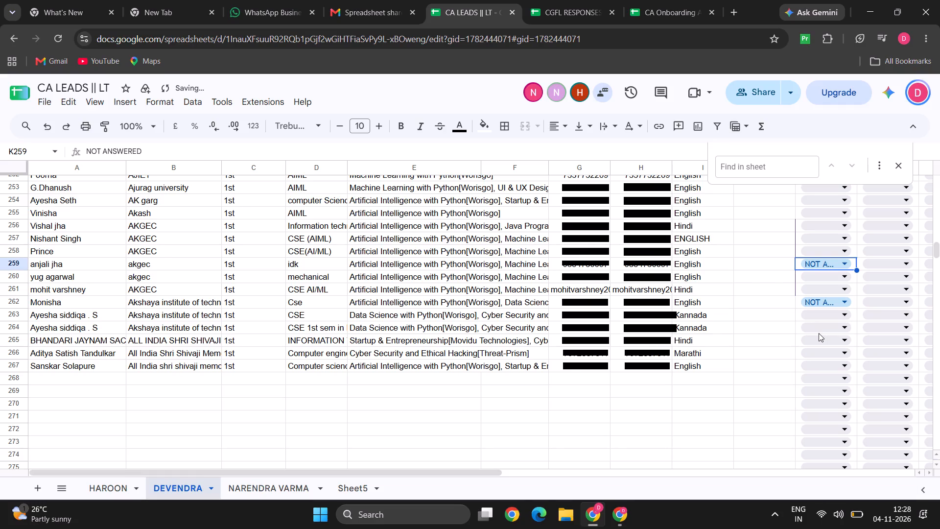
Select the entire lead row 260 in the DEVENDRA sheet.
left_click(758, 278)
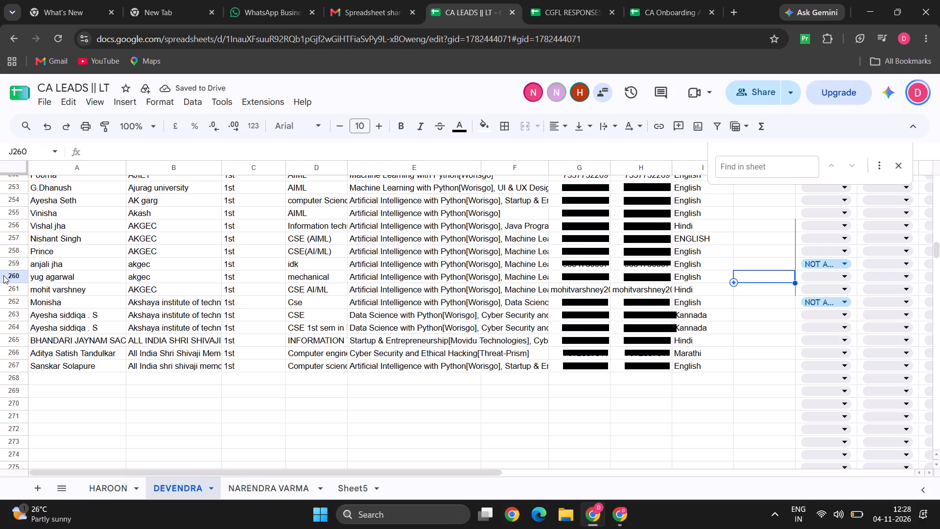
left_click_drag(3, 275, 11, 273)
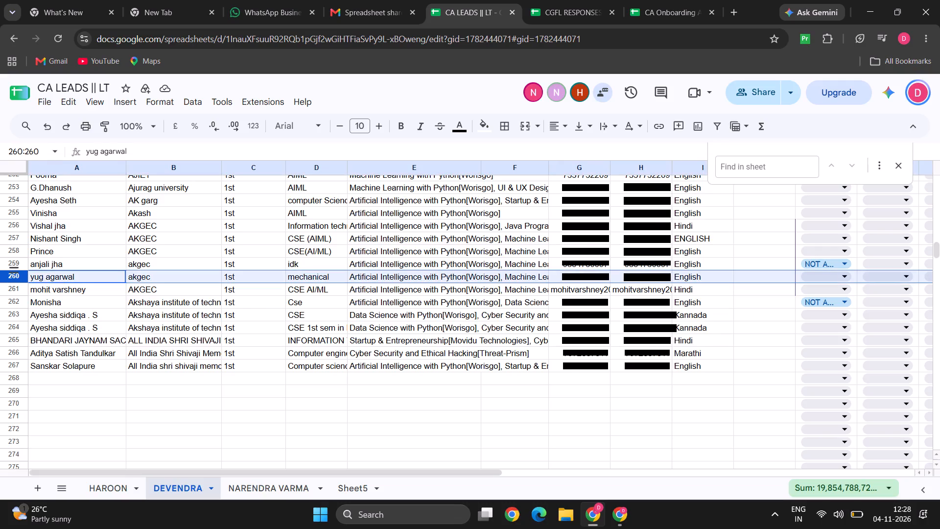
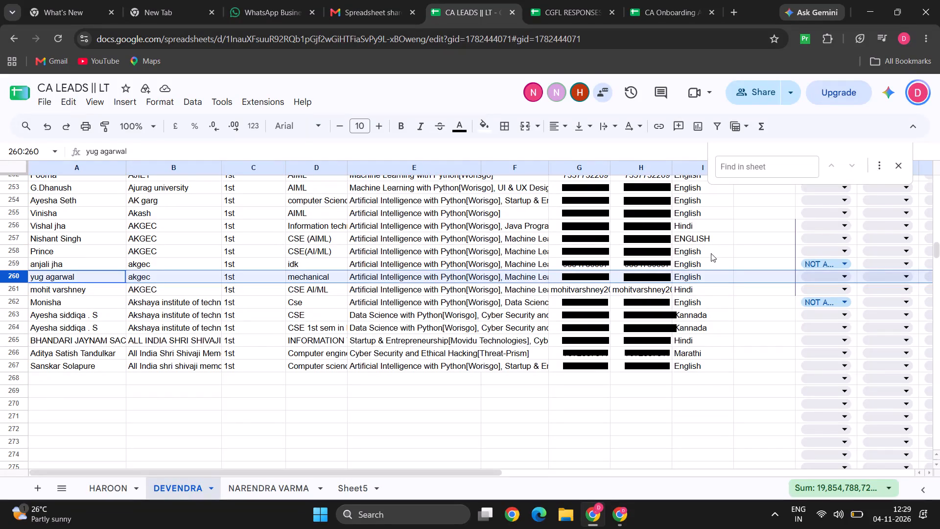
Set the call status of the lead in row 260 to NOT ANSWERED.
left_click(823, 284)
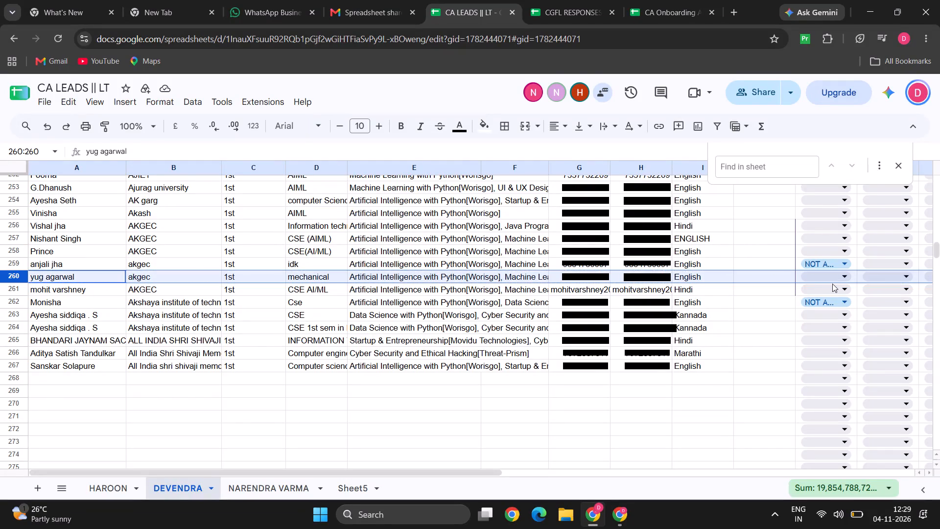
left_click(839, 278)
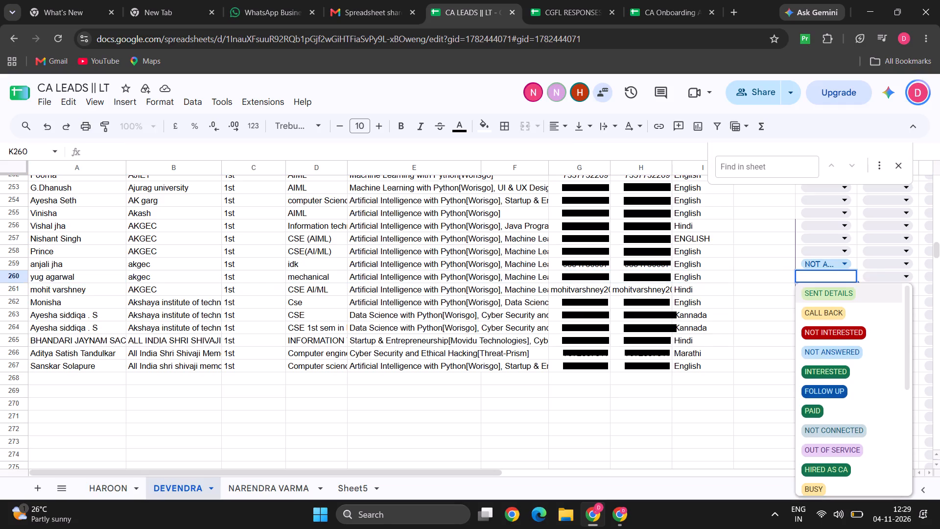
left_click(826, 354)
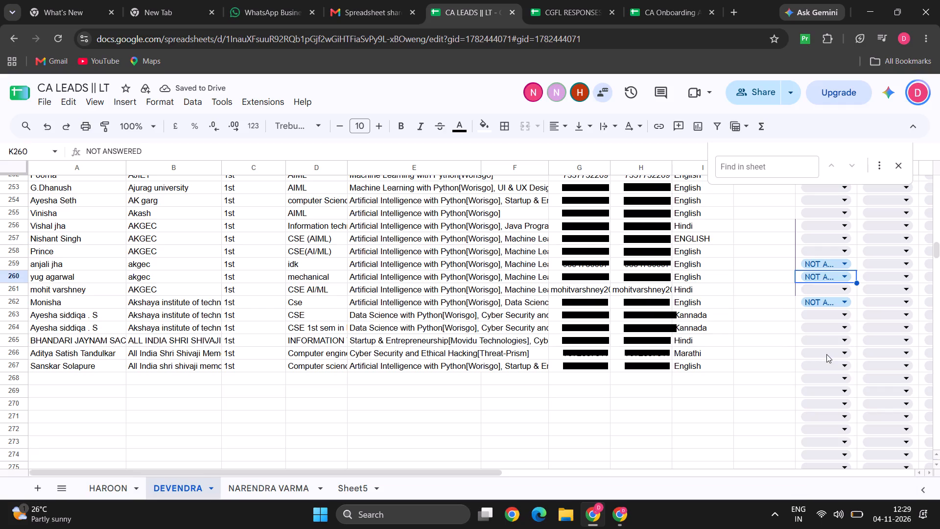
Return to the earlier 4/11/2026 leads without a call status and select the entire lead row 248.
scroll(643, 392, "right", 3)
scroll(563, 354, "up", 3)
scroll(563, 354, "down", 1)
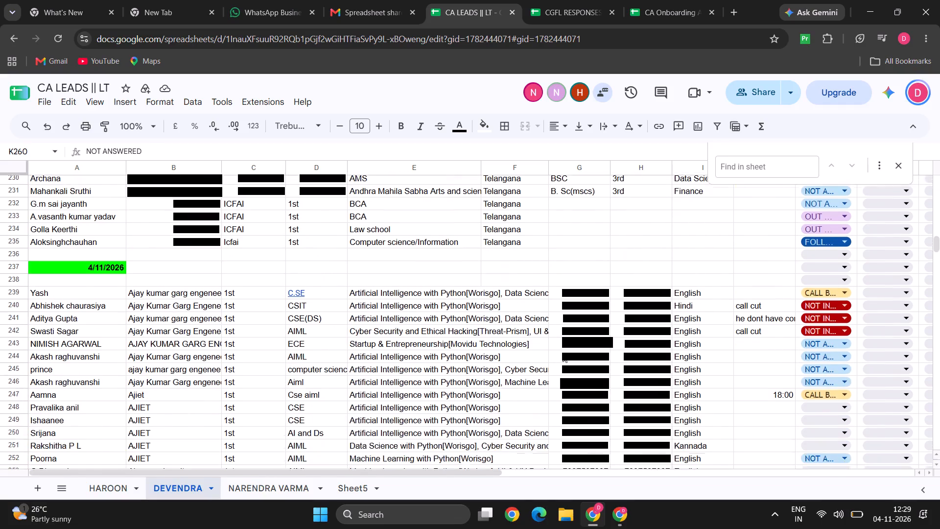
scroll(563, 354, "down", 1)
scroll(563, 354, "up", 2)
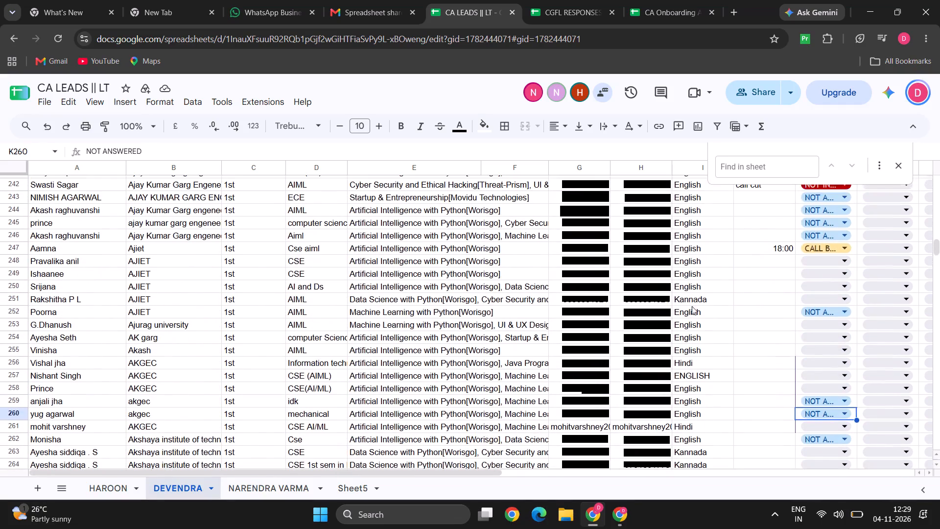
left_click(762, 259)
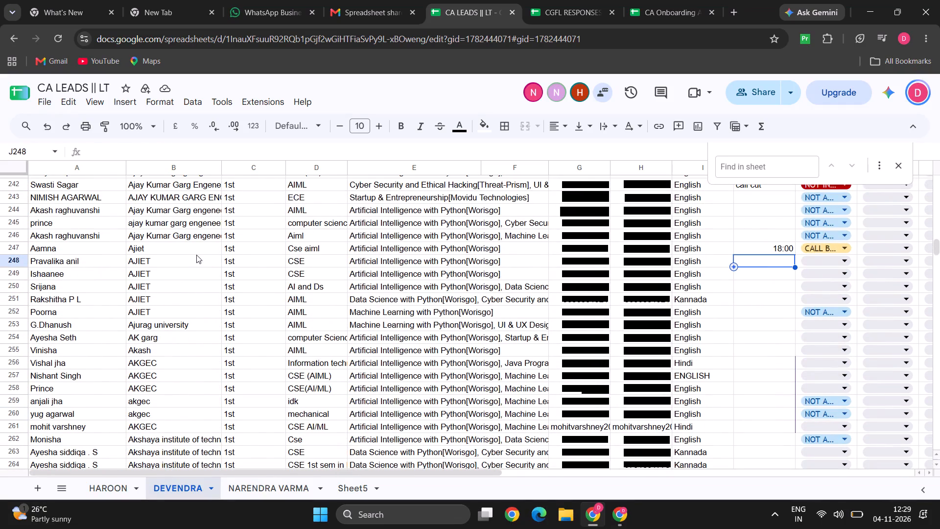
left_click(14, 260)
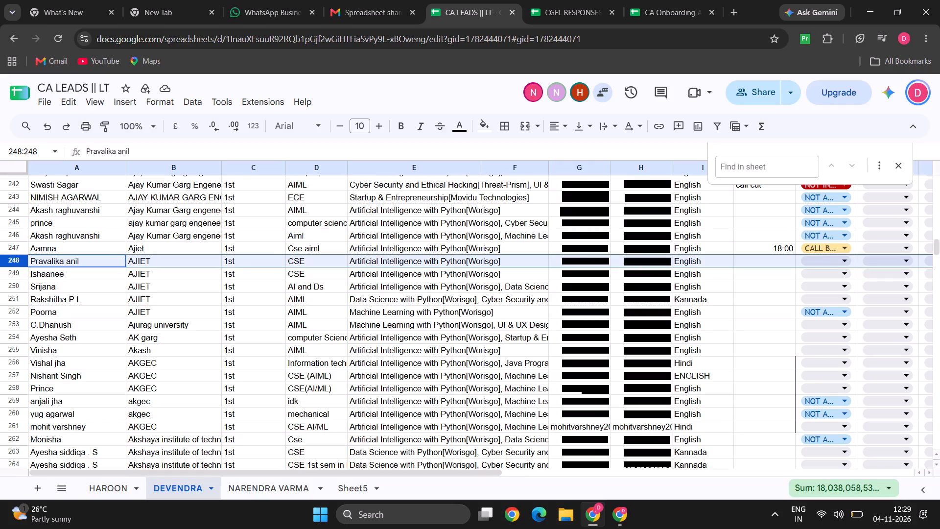
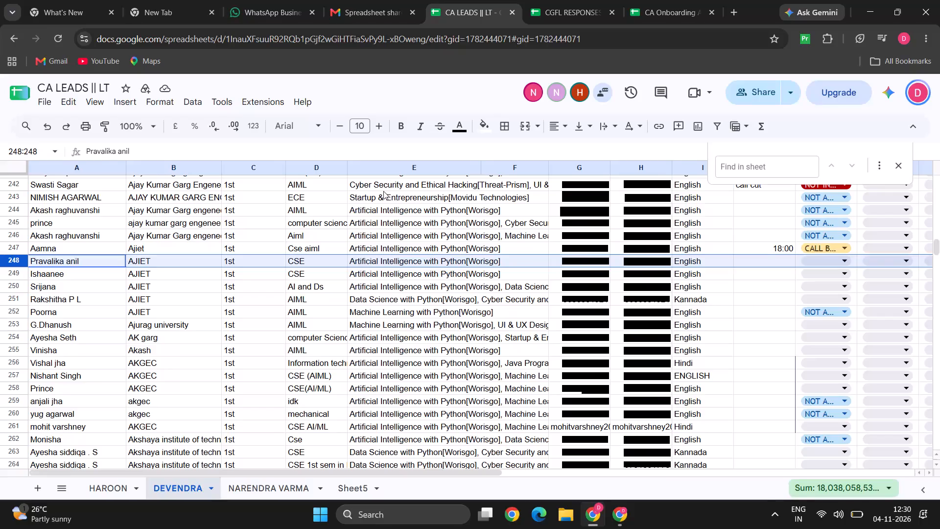
Set the call status of the lead in row 248 to NOT ANSWERED.
scroll(919, 292, "left", 1)
left_click(809, 268)
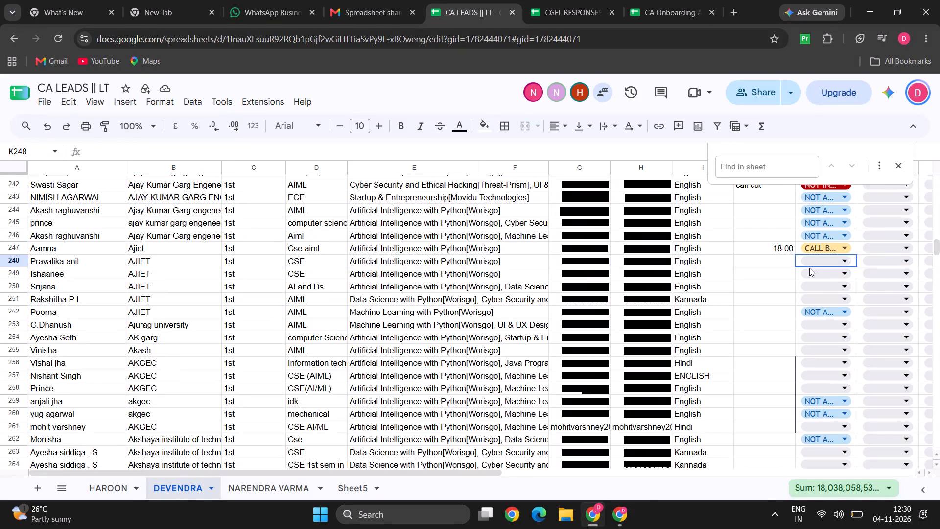
left_click(814, 263)
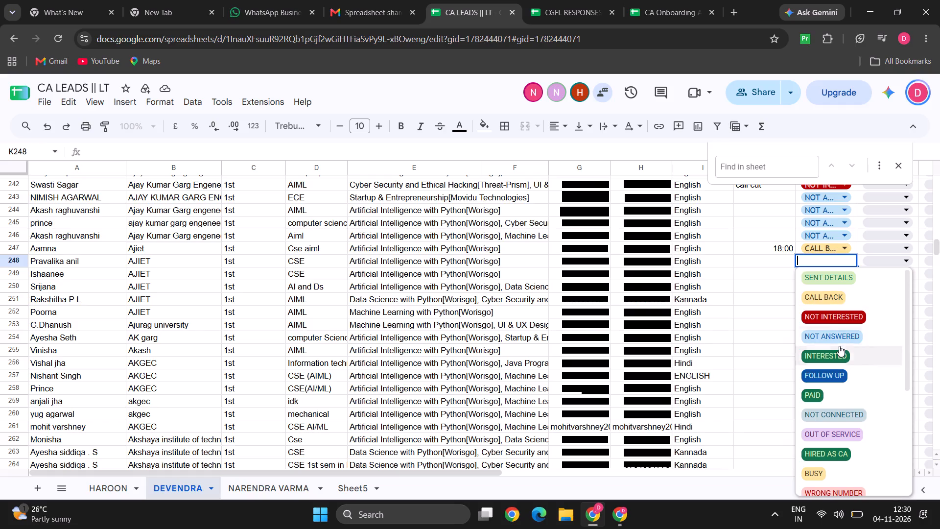
left_click(836, 328)
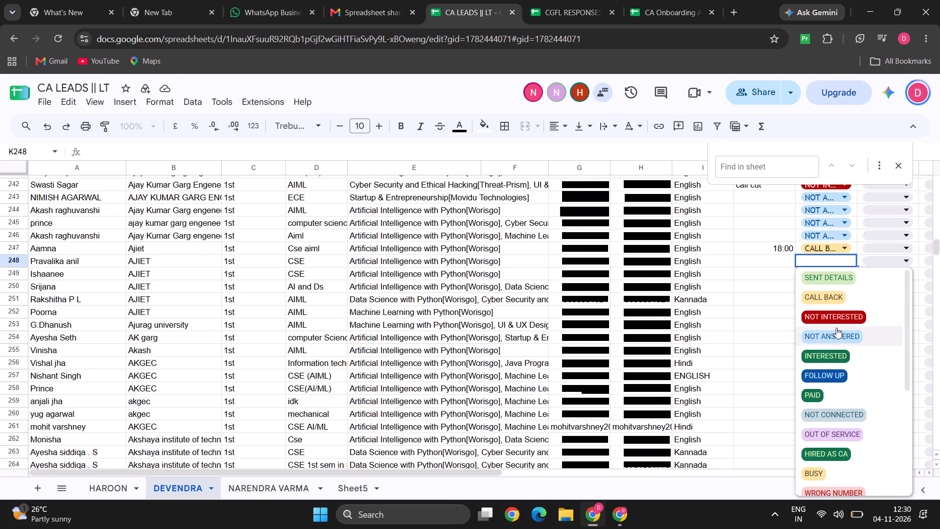
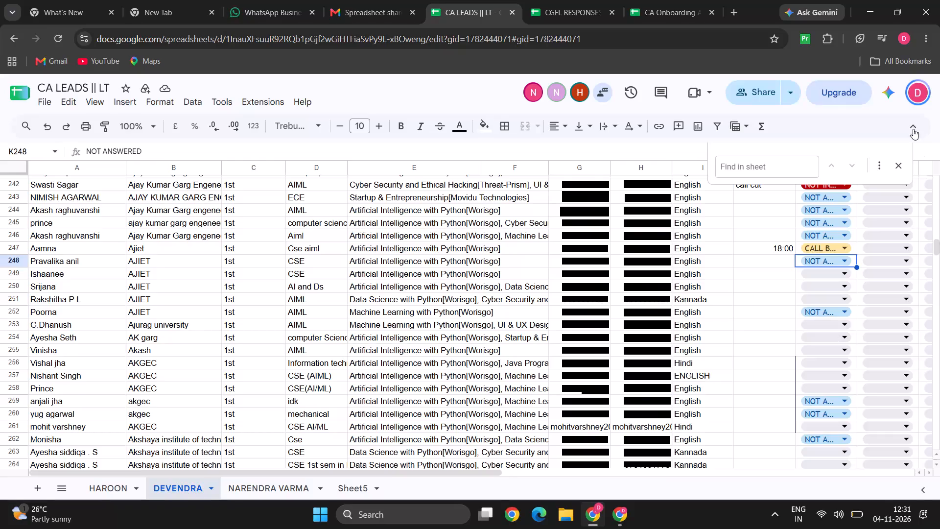
Search the DEVENDRA sheet for "moni" and select the matching lead's entire row.
left_click(770, 173)
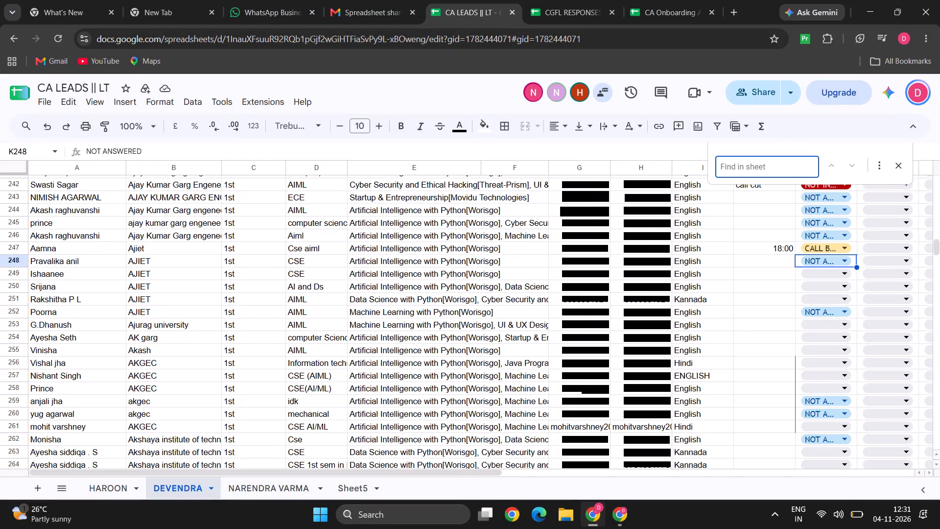
type("moni")
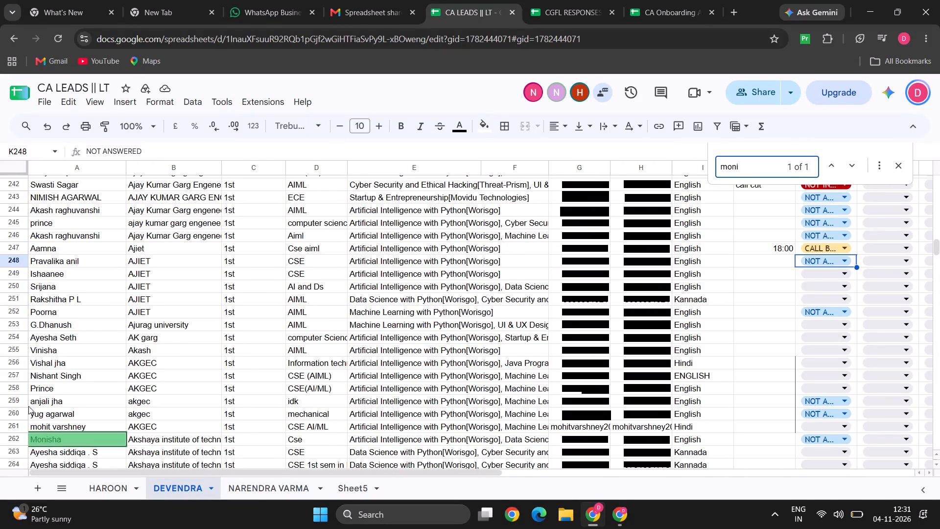
left_click(11, 438)
scroll(11, 438, "right", 1)
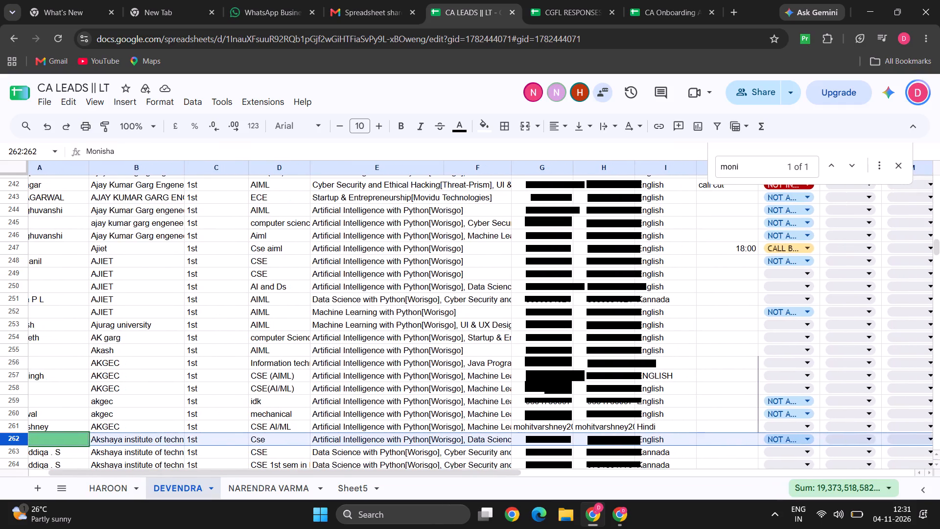
scroll(11, 438, "right", 1)
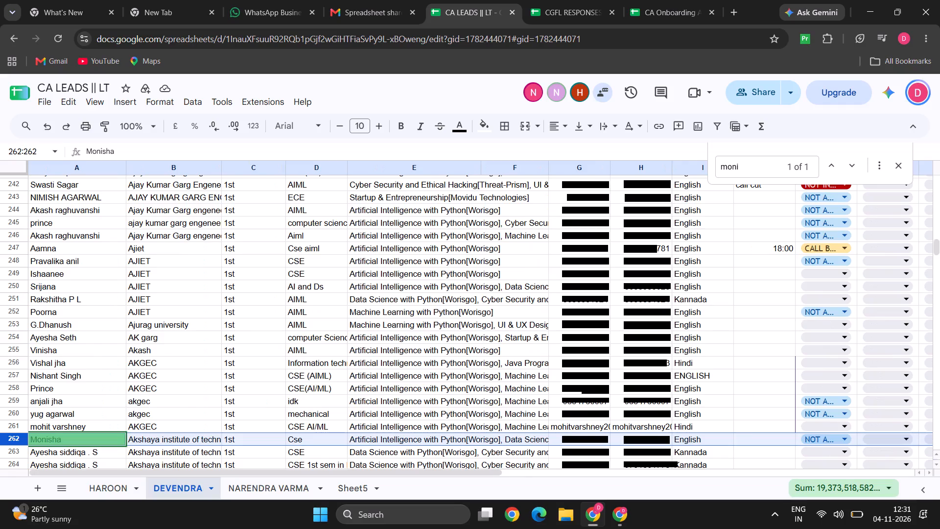
Review the 4/11/2026 leads in the DEVENDRA sheet, examining their call statuses and remarks down to the last entry.
scroll(11, 438, "up", 1)
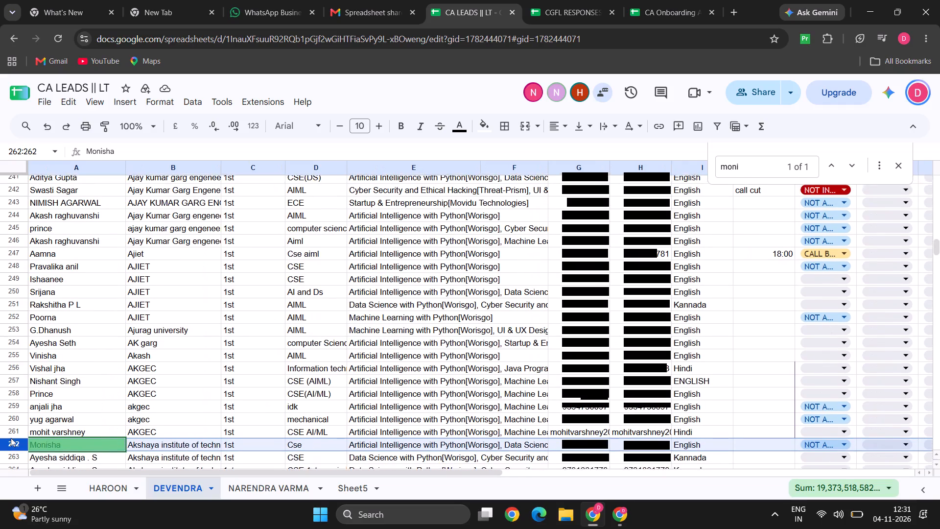
scroll(11, 438, "up", 1)
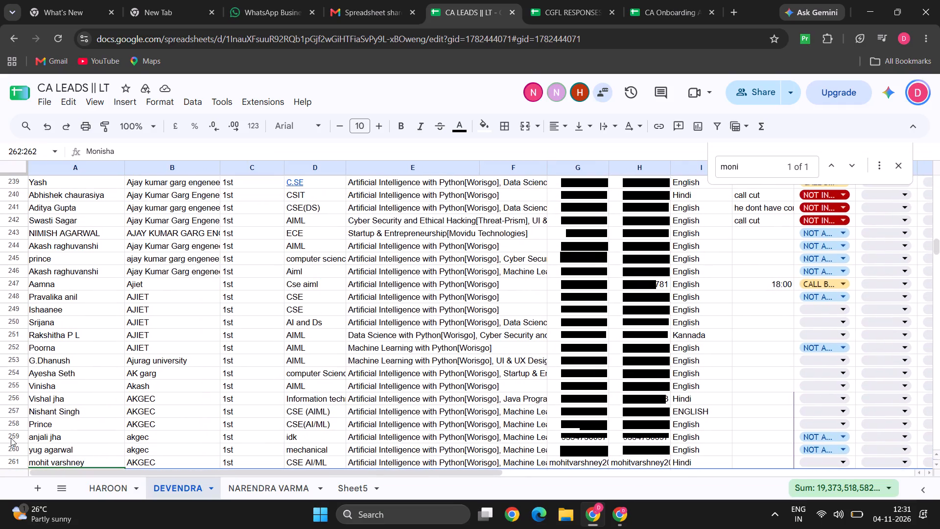
scroll(11, 438, "down", 3)
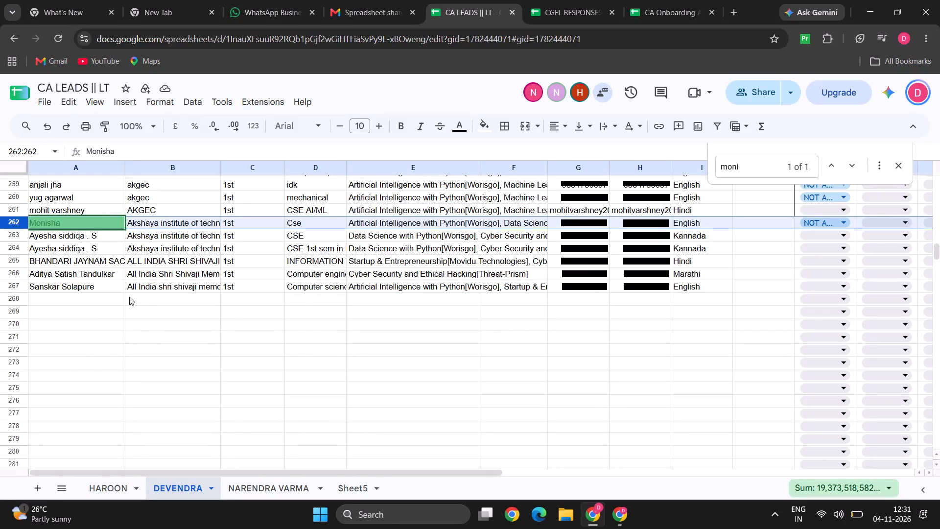
scroll(94, 291, "up", 2)
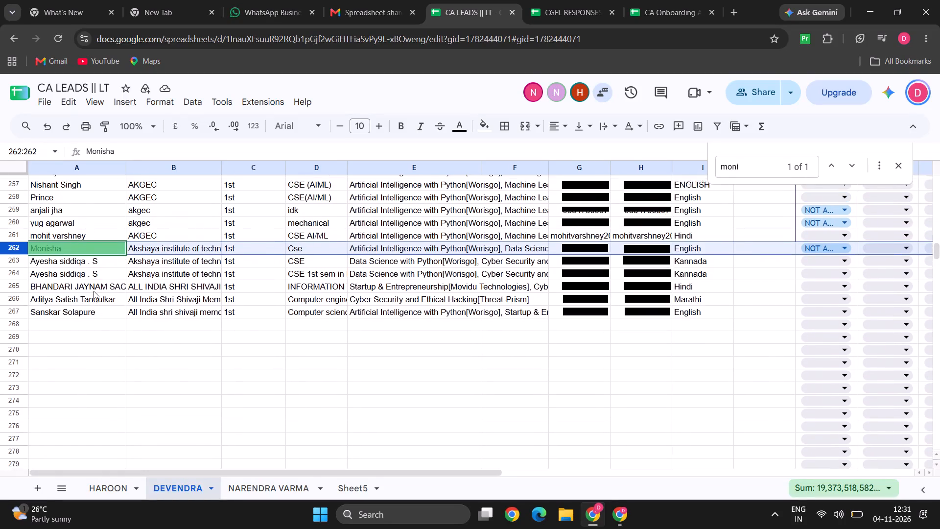
scroll(94, 291, "up", 3)
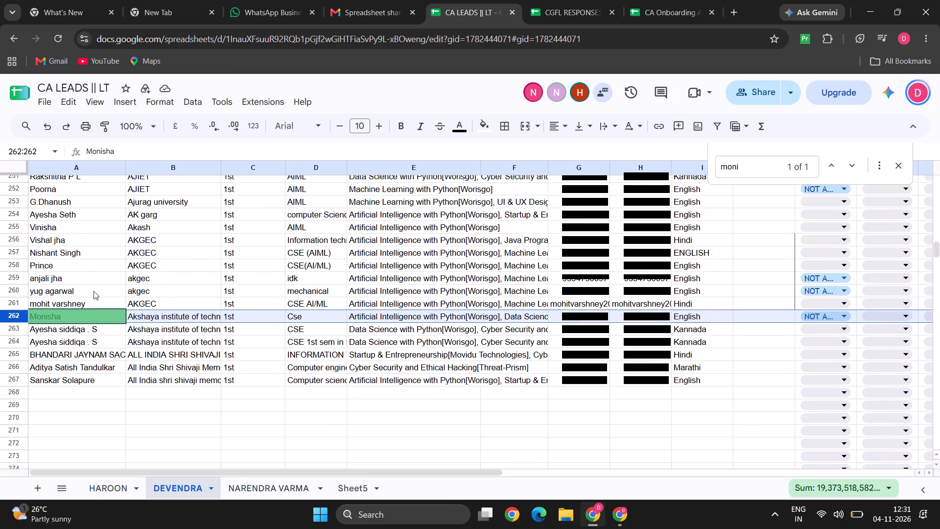
scroll(94, 291, "up", 3)
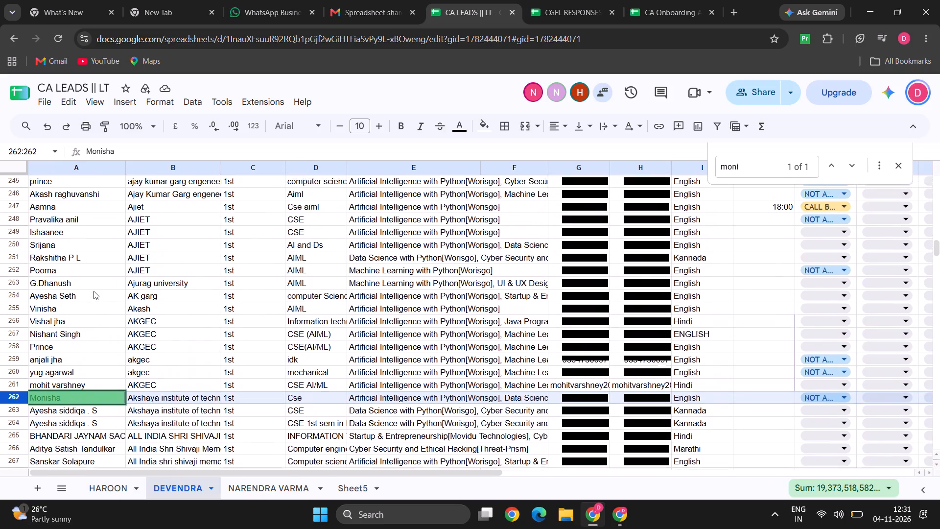
scroll(94, 291, "up", 2)
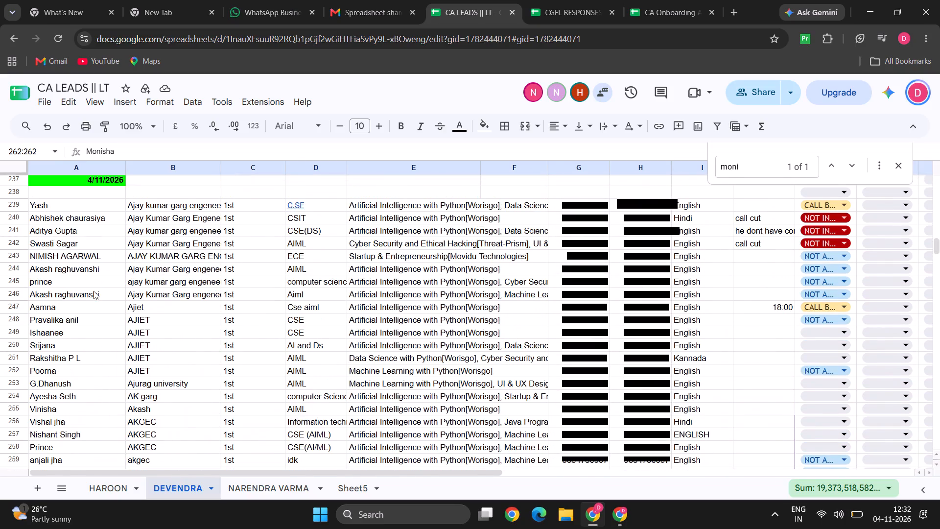
scroll(94, 291, "down", 2)
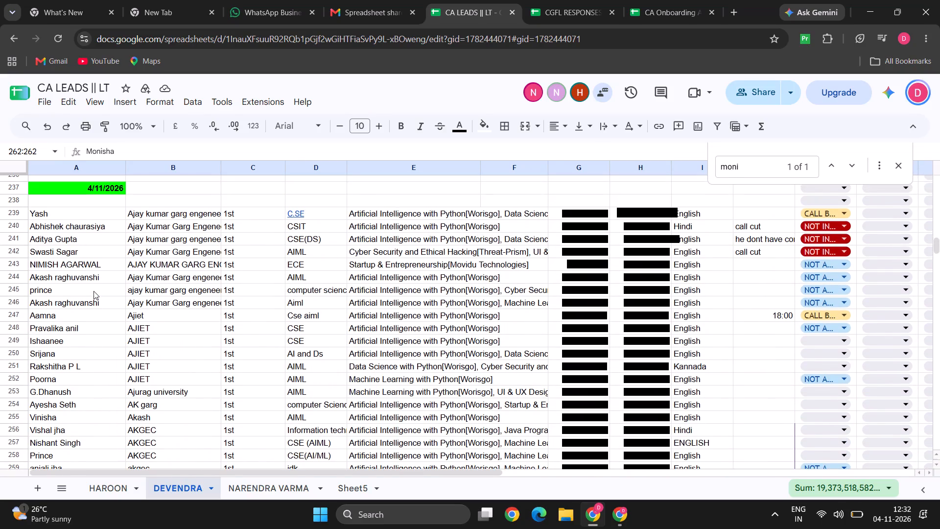
scroll(94, 291, "down", 1)
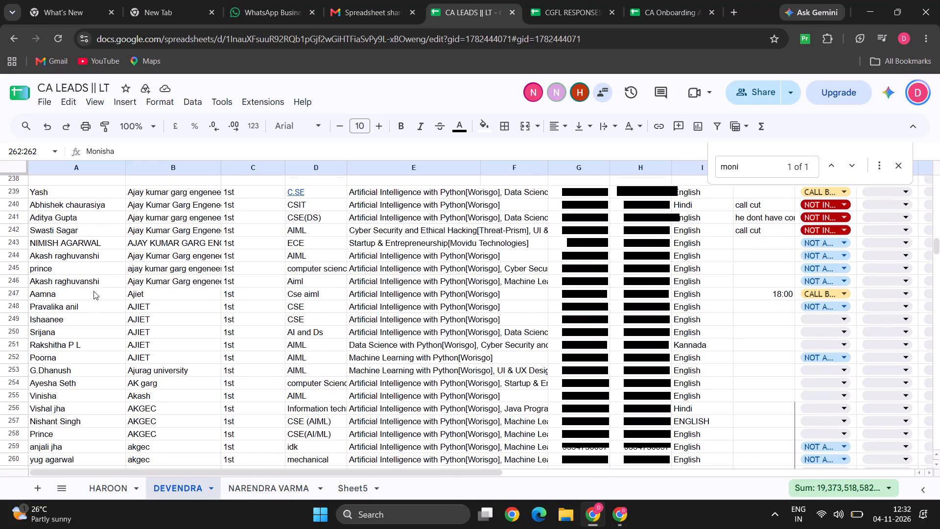
scroll(94, 291, "down", 1)
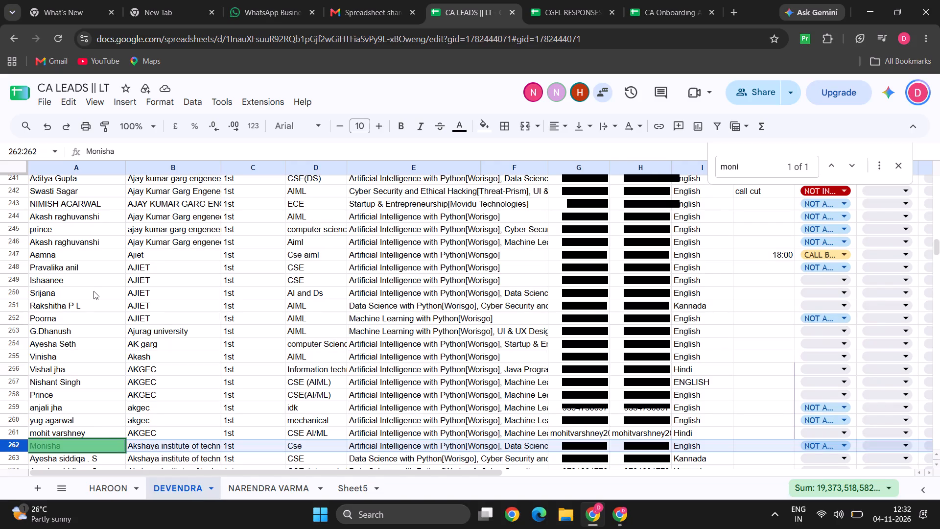
Replace the sheet search term with the partial phone number to locate the matching lead.
key("ctrl+f")
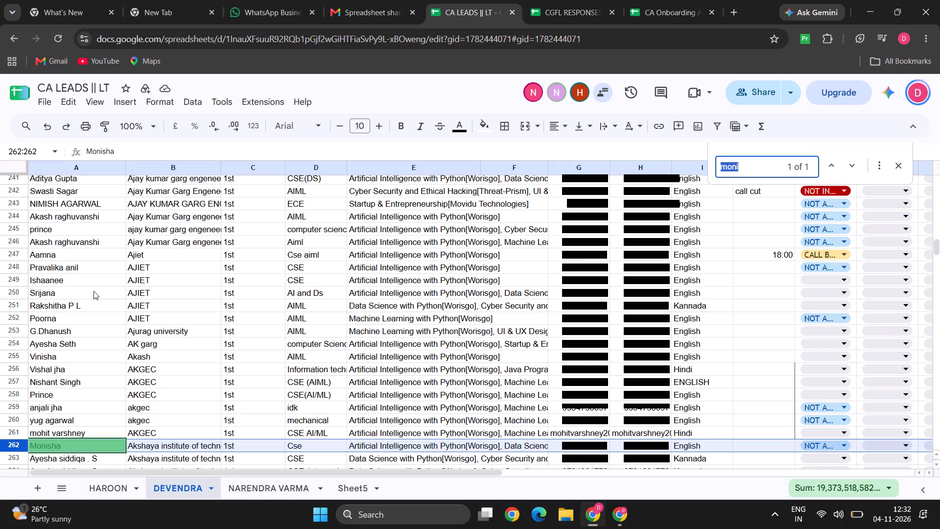
key("BackSpace")
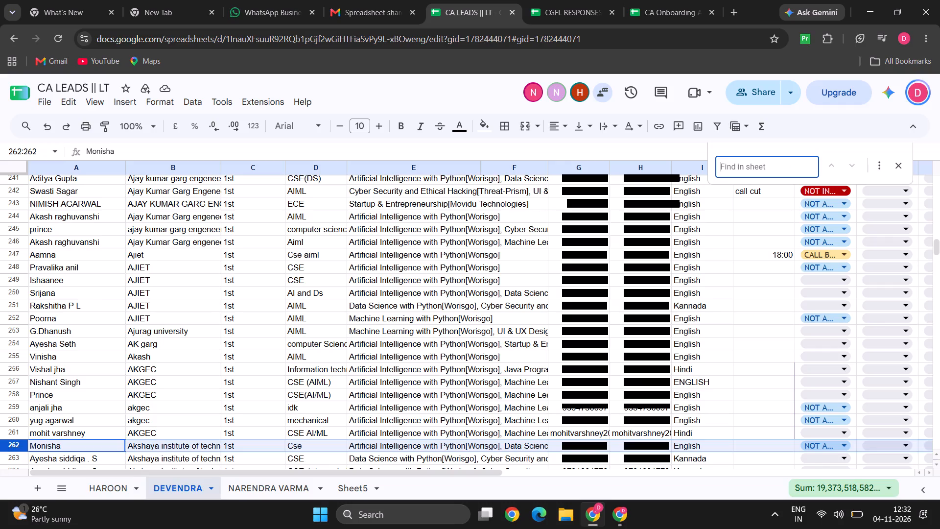
type("968")
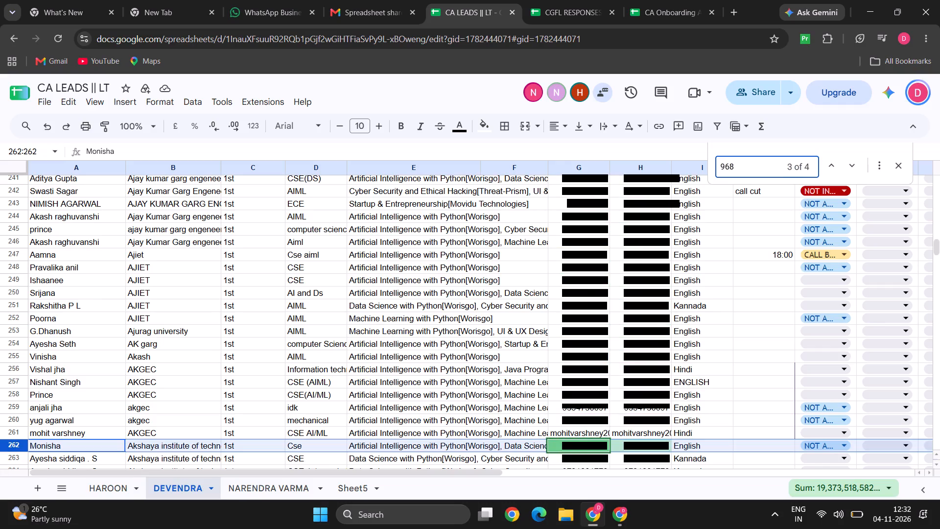
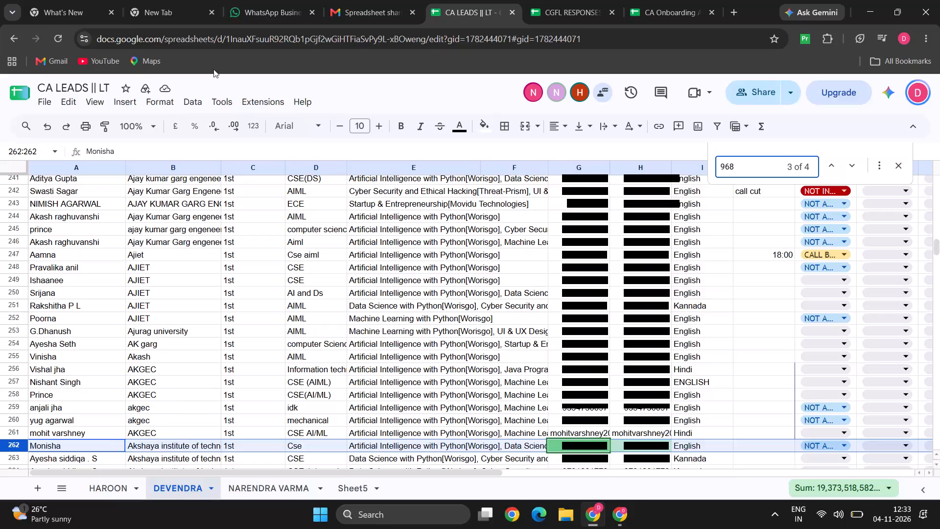
Switch to CGFL RESPONSES SHEET || LT and check the latest form responses at the end of the DEVENDRA sheet.
left_click(546, 1)
scroll(550, 133, "left", 1)
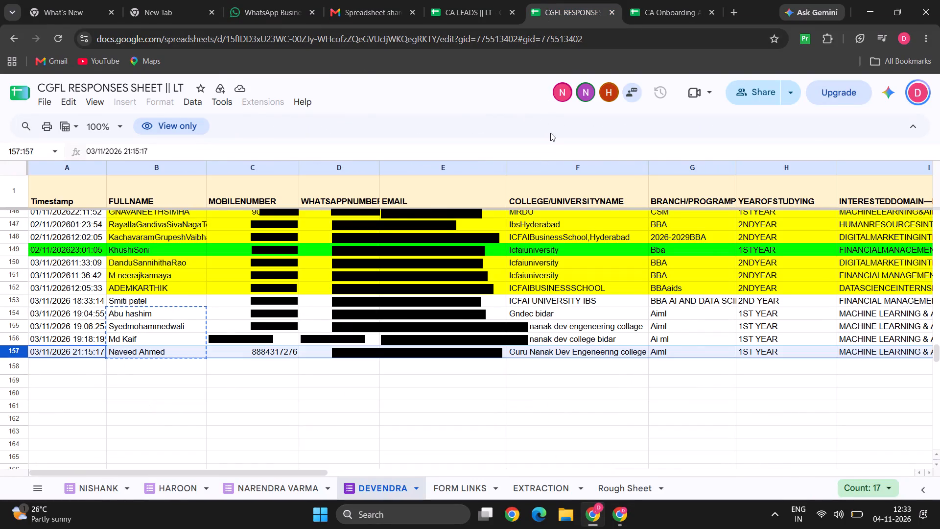
scroll(550, 133, "left", 1)
scroll(550, 133, "down", 1)
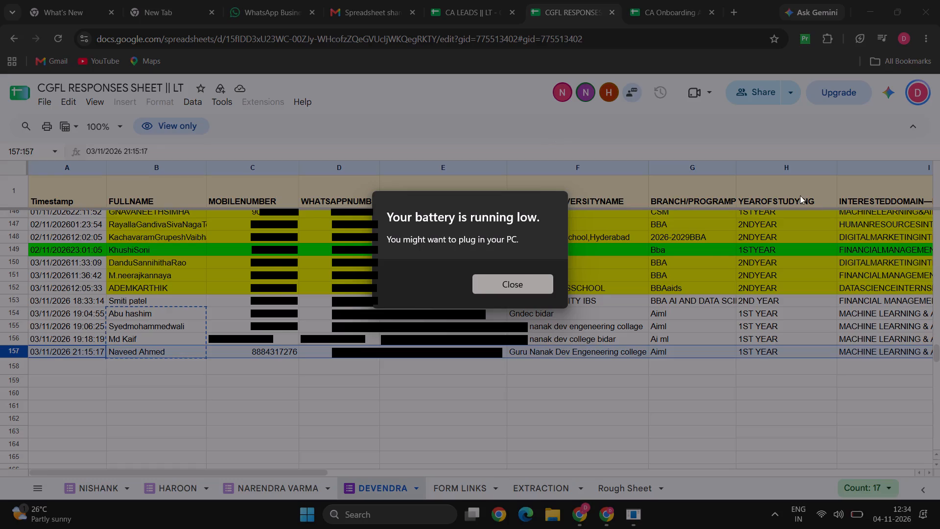
left_click(511, 281)
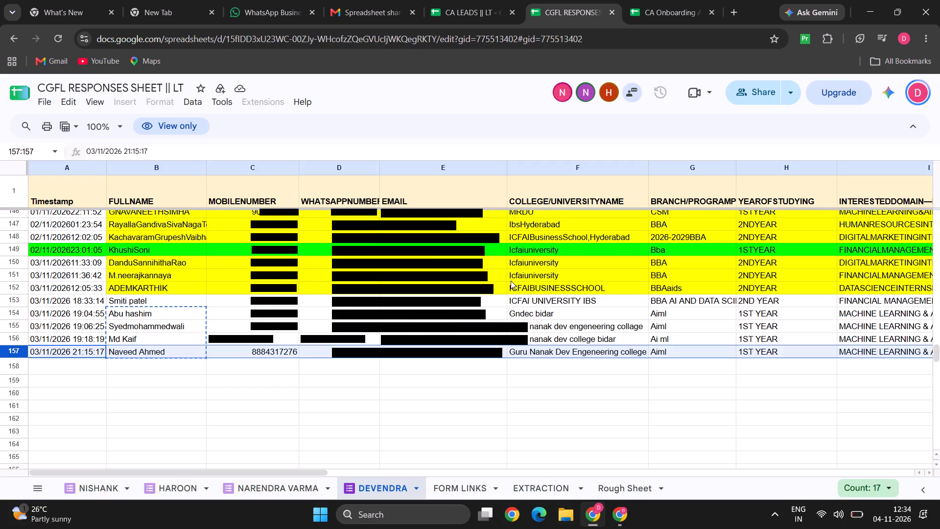
key("Return")
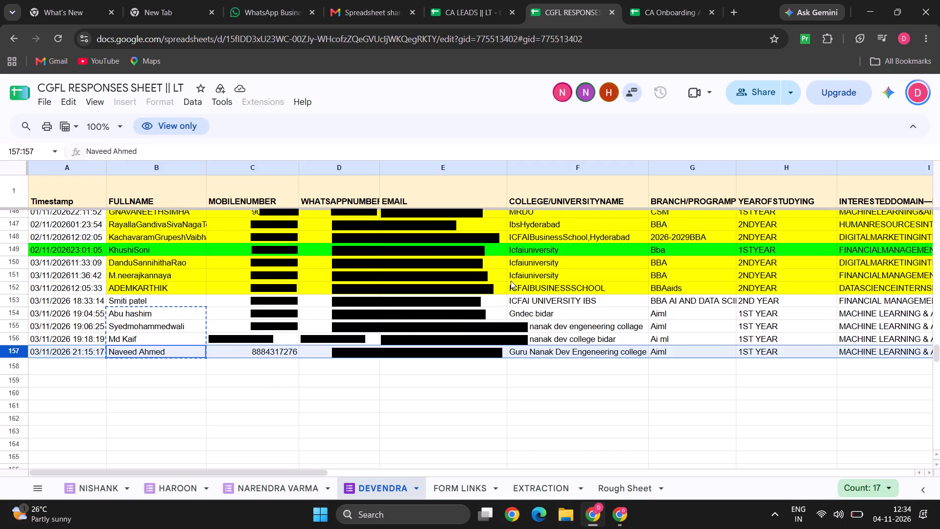
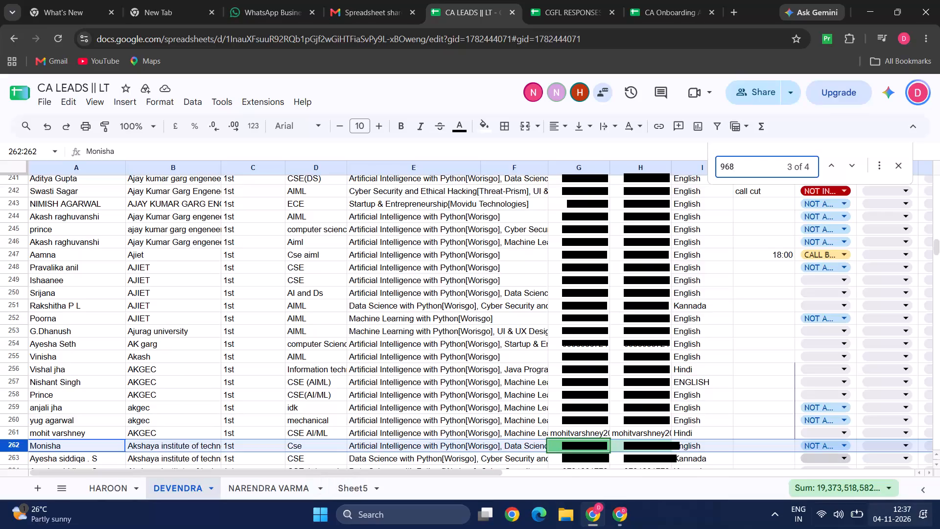
Enter 4:30 pm as the remark for the lead in row 262 of the DEVENDRA sheet.
left_click(777, 449)
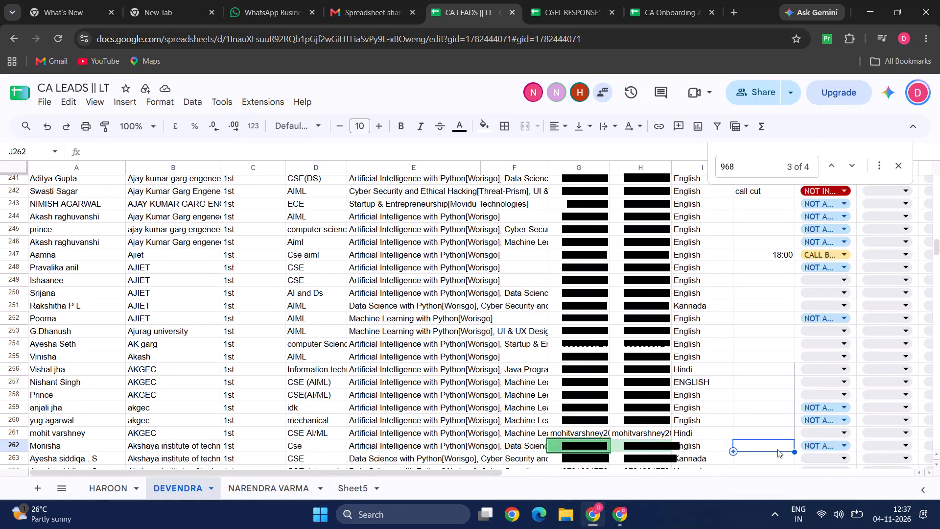
key("4")
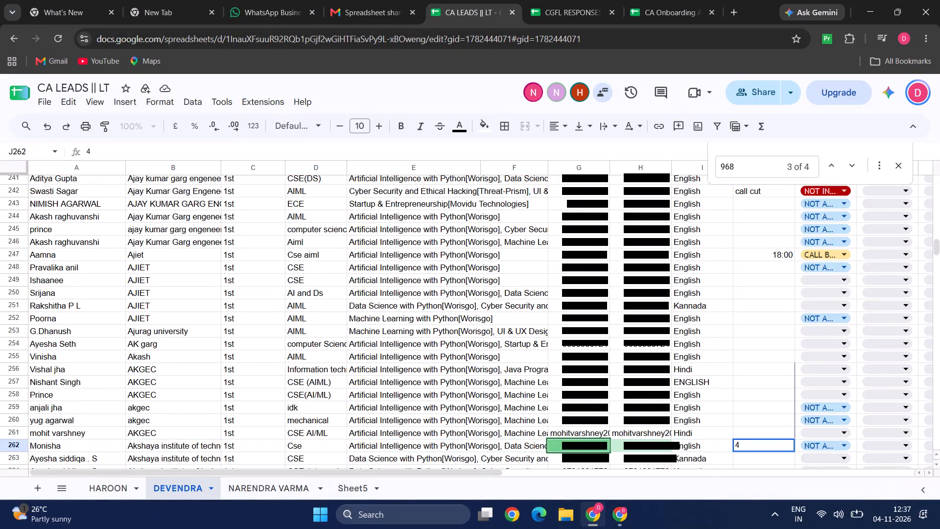
key("shift+colon")
type("30")
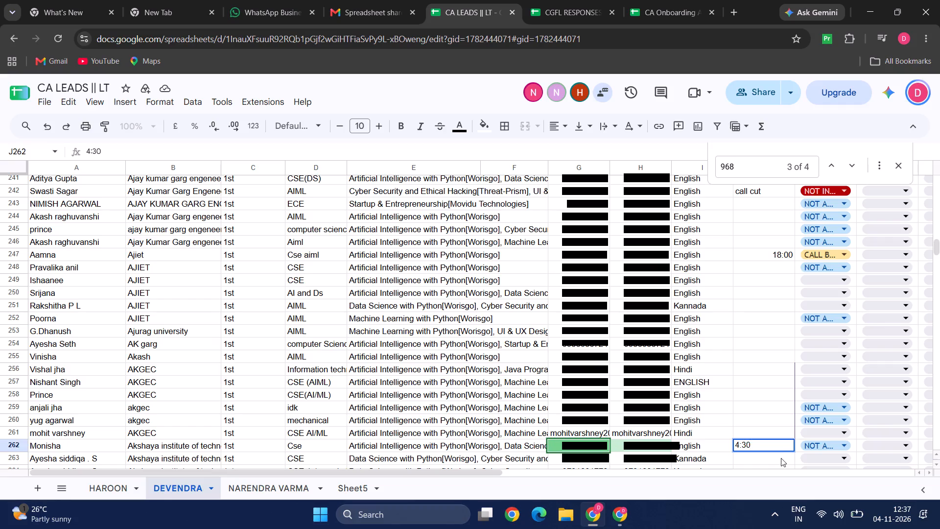
key("space")
type("pm")
key("Return")
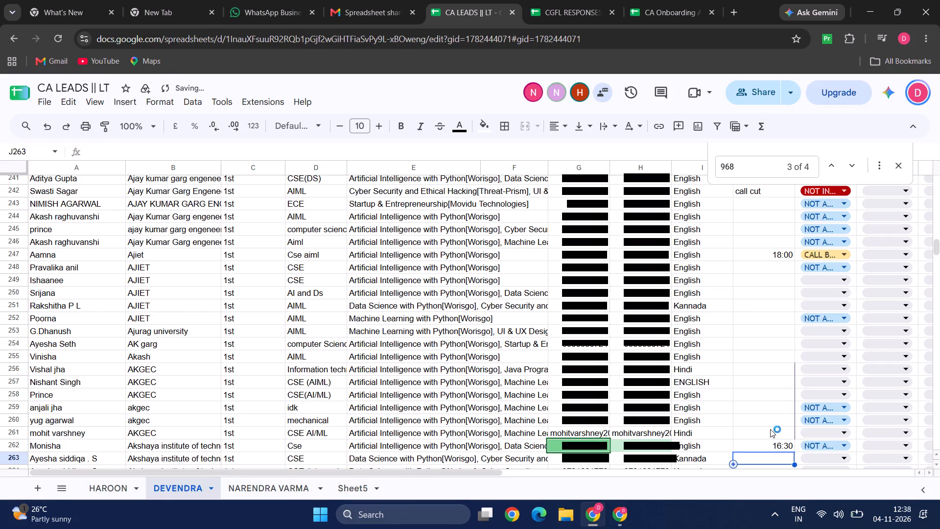
Select the next lead's entire row, row 263, in the DEVENDRA sheet.
scroll(770, 429, "down", 1)
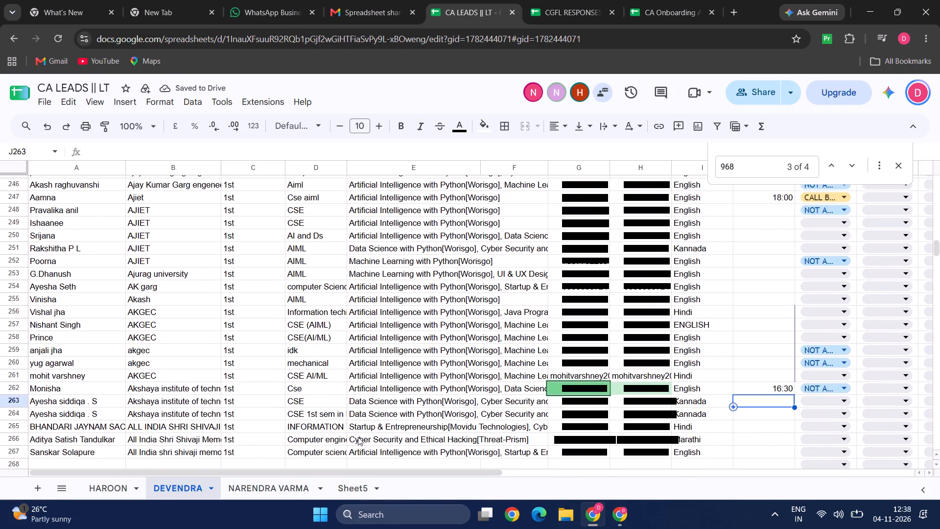
left_click(21, 405)
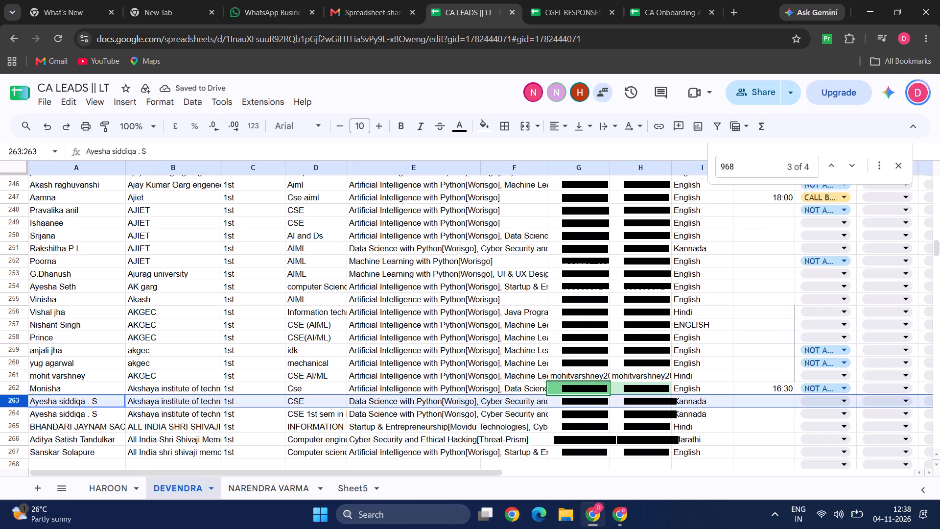
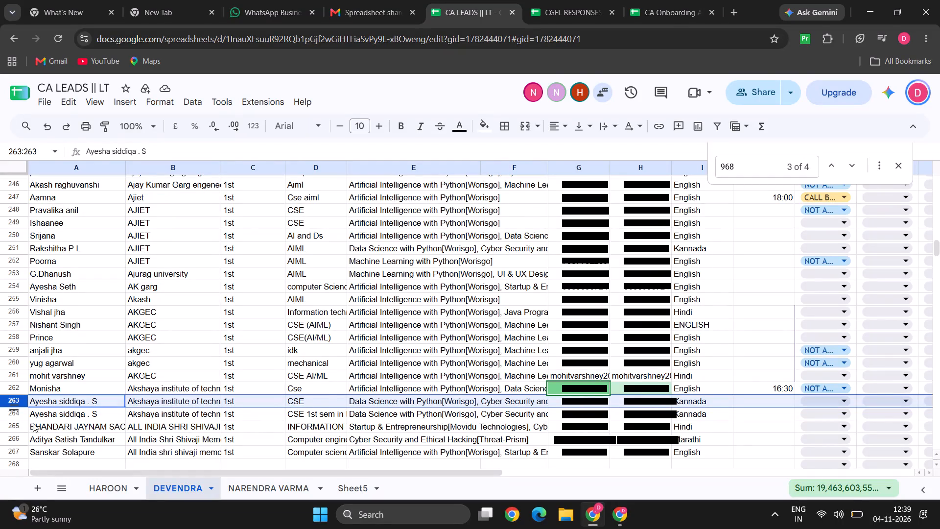
Set the call status of the lead in row 263 of the DEVENDRA sheet to NOT ANSWERED.
left_click(20, 408)
left_click(832, 408)
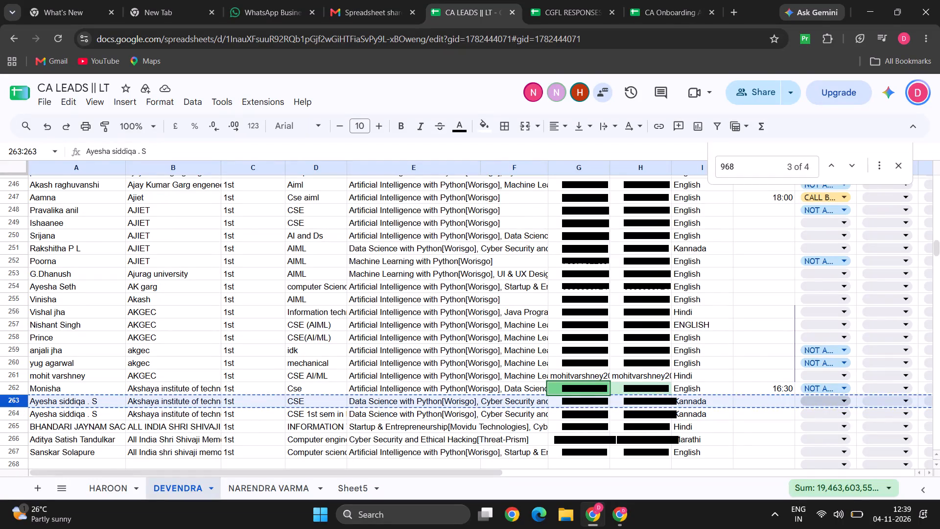
left_click(832, 407)
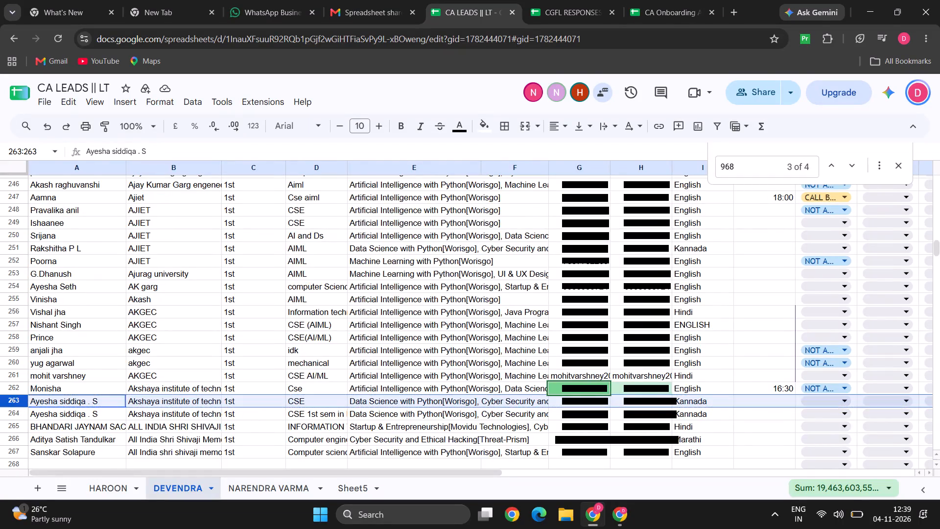
left_click(841, 402)
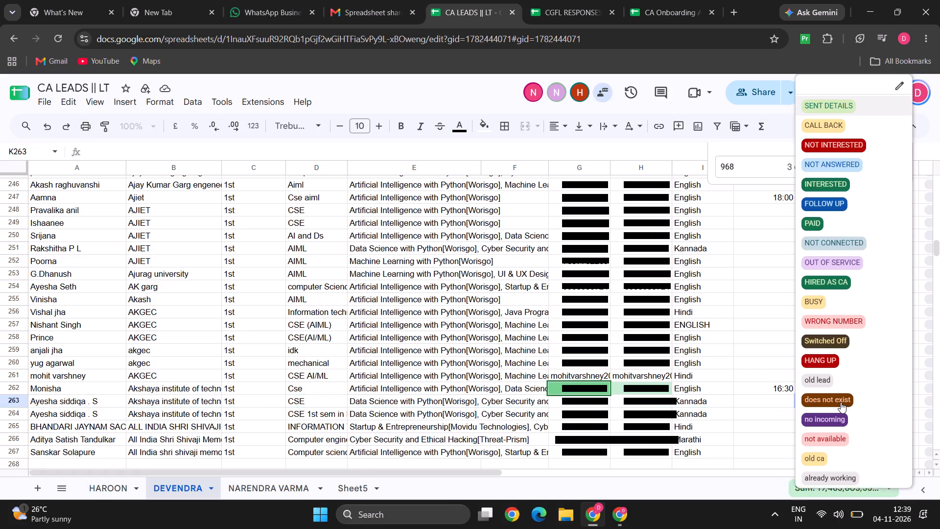
left_click(802, 167)
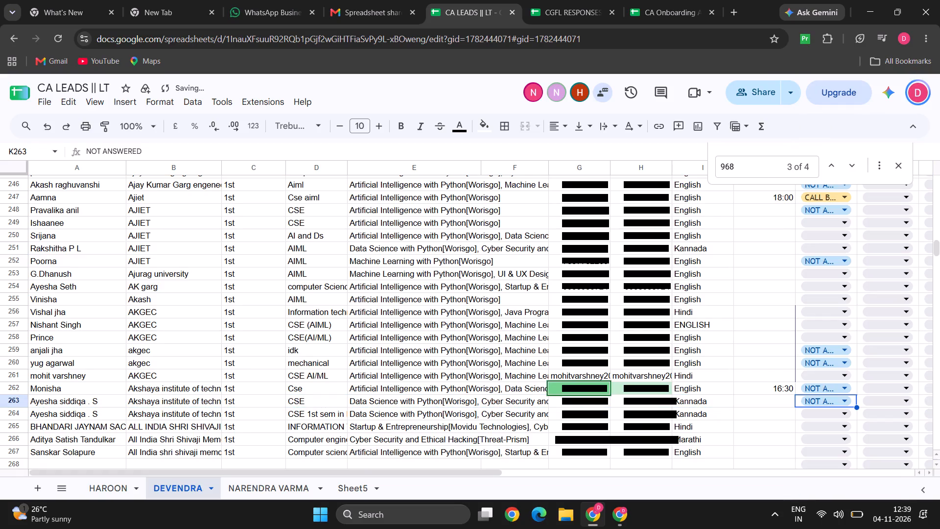
Go back to the first 4/11/2026 lead without a call status, and select its entire row, row 249.
scroll(743, 376, "down", 1)
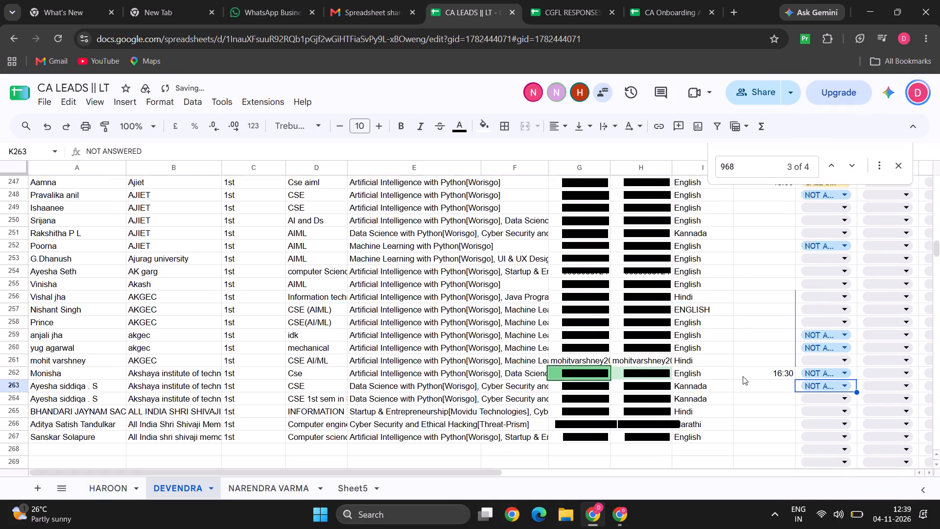
scroll(743, 376, "down", 1)
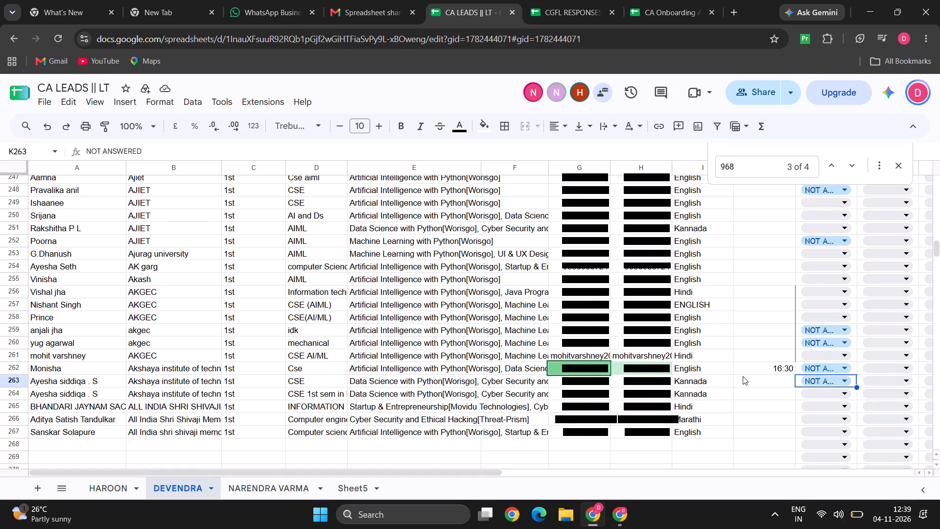
scroll(743, 376, "right", 6)
scroll(500, 331, "up", 3)
scroll(500, 331, "down", 2)
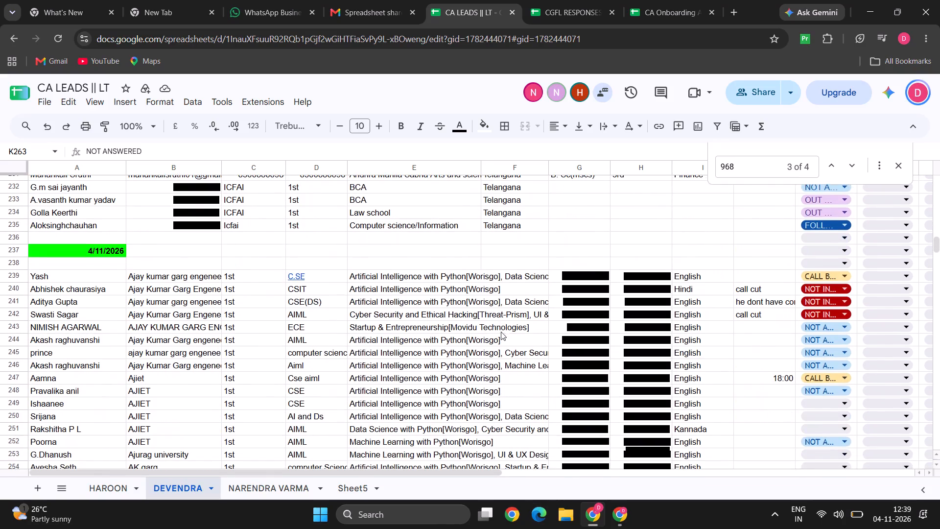
left_click(757, 406)
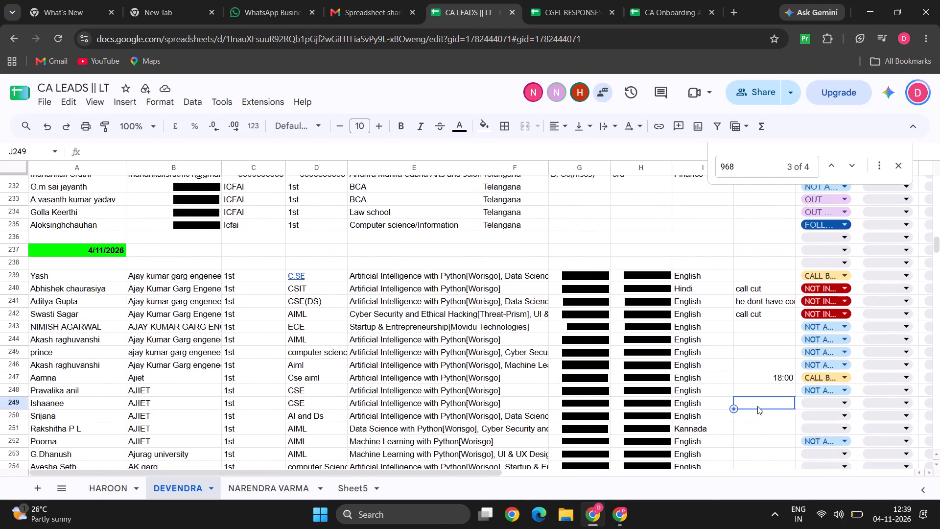
scroll(757, 406, "left", 2)
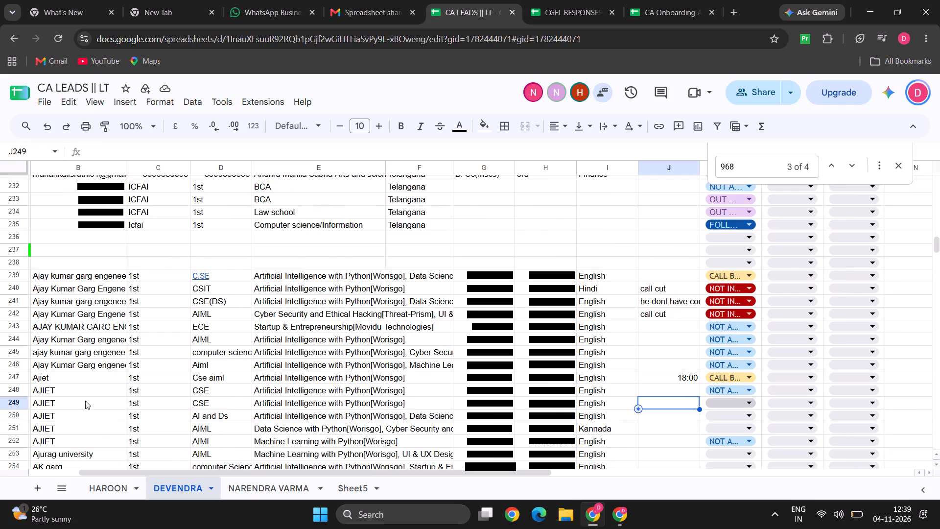
left_click(19, 404)
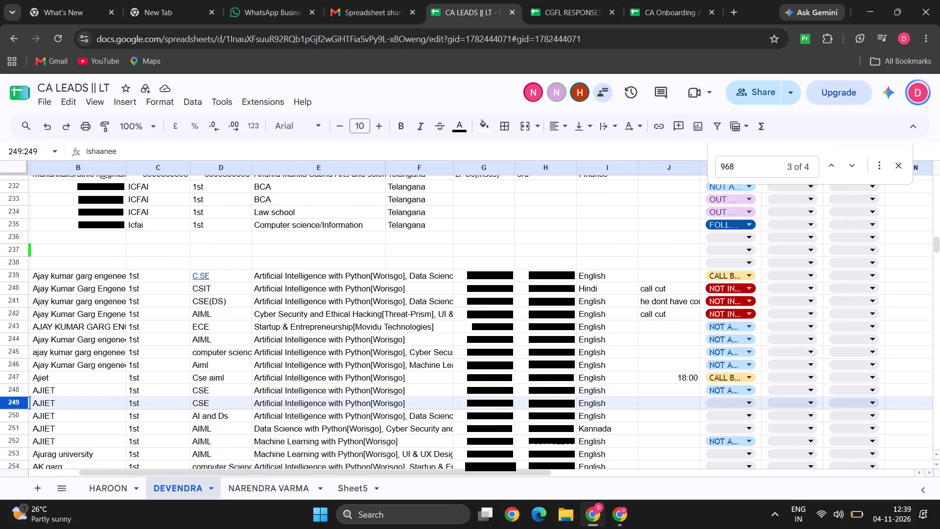
scroll(200, 407, "right", 6)
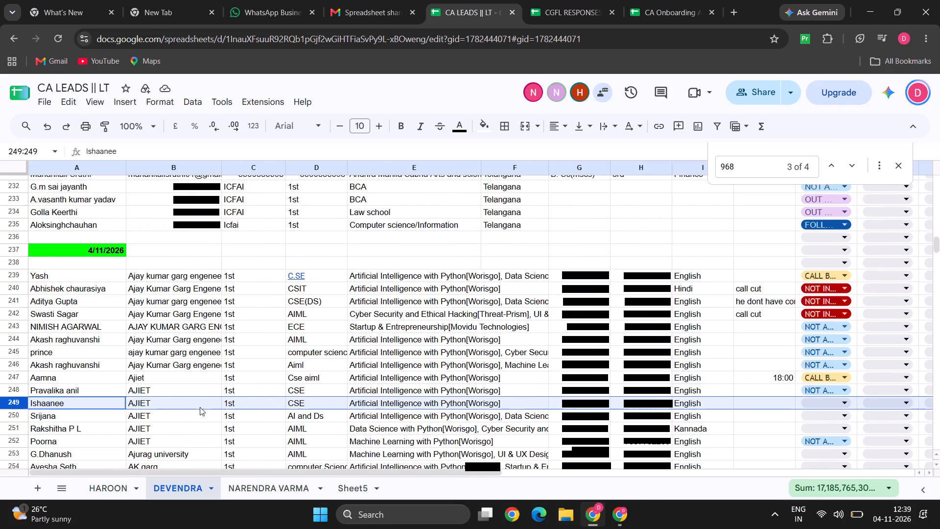
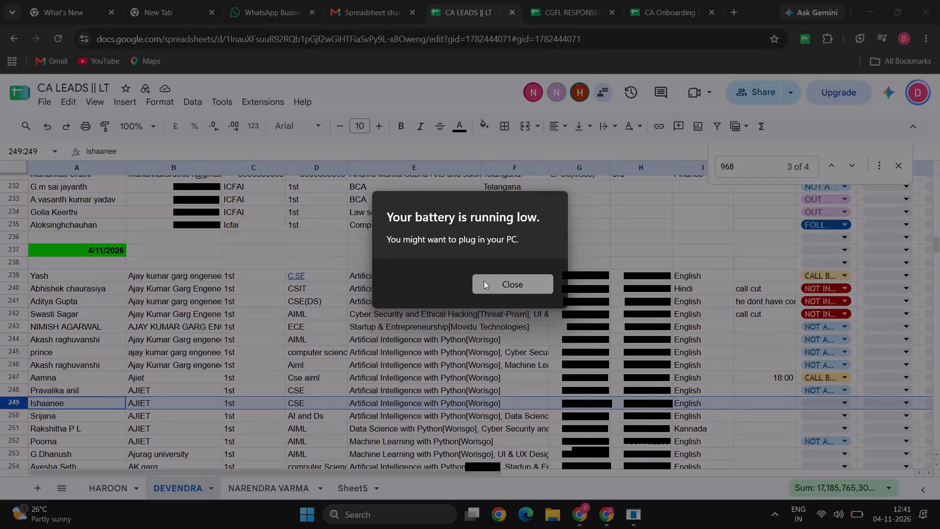
Dismiss the low-battery warning and set the call status of the lead in row 249 to NOT ANSWERED.
left_click(490, 280)
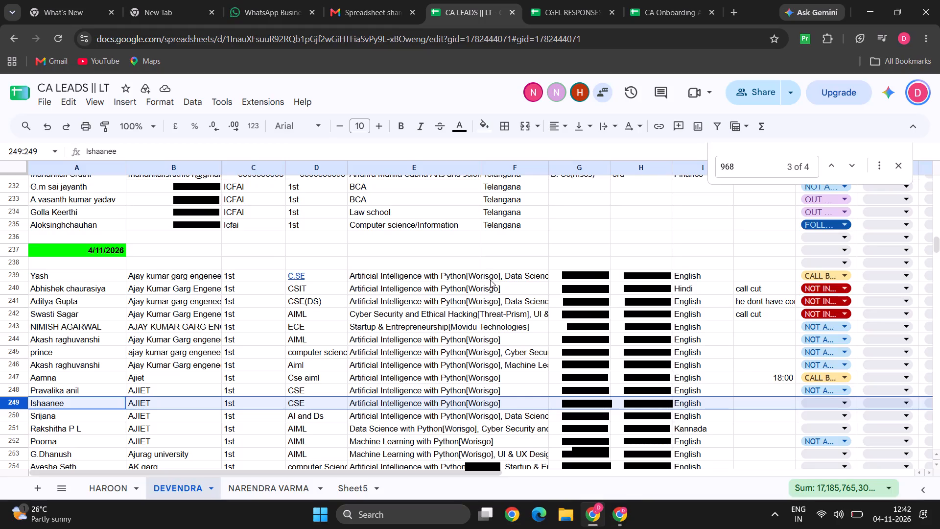
left_click(837, 403)
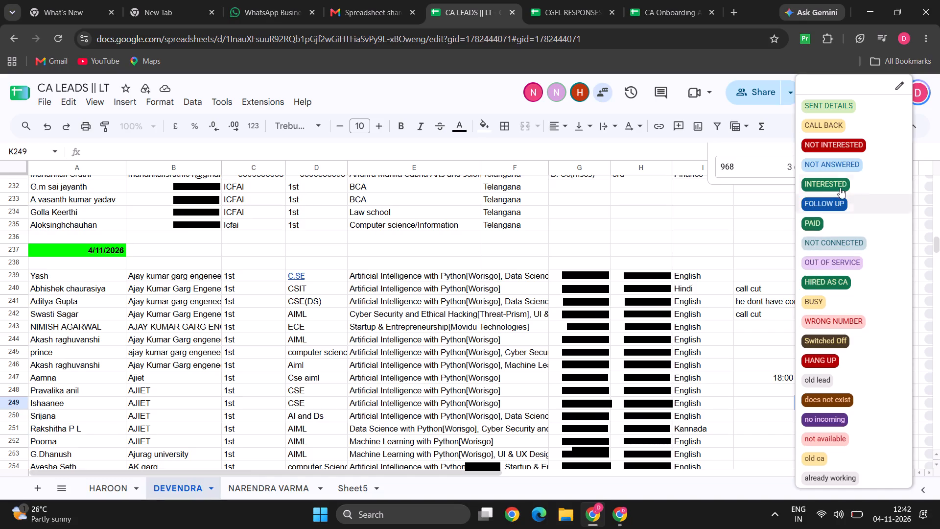
left_click(832, 170)
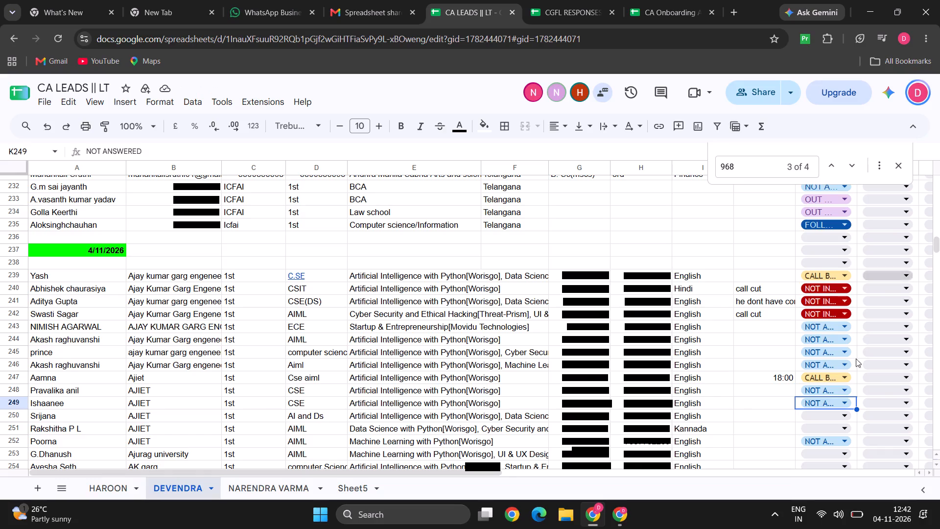
Move on to the next 4/11/2026 lead without a call status and select its entire row, row 250.
left_click(734, 417)
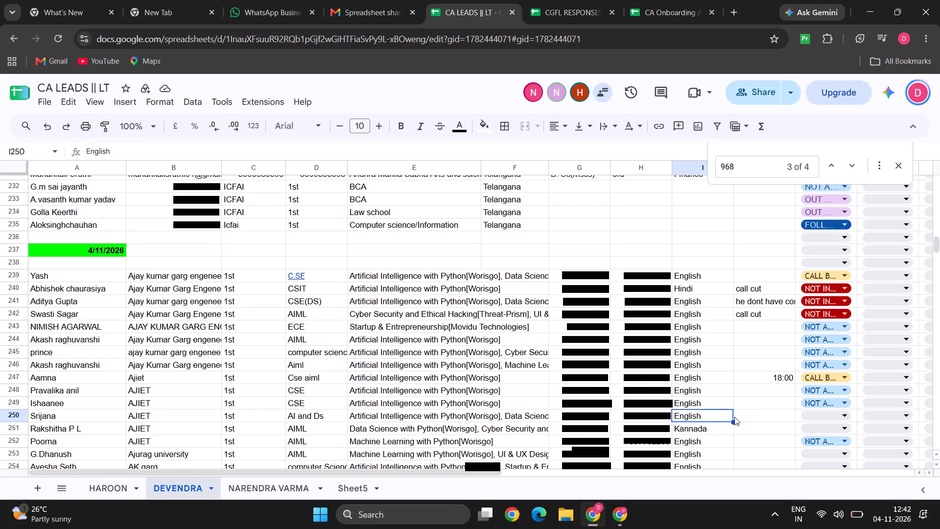
left_click(20, 416)
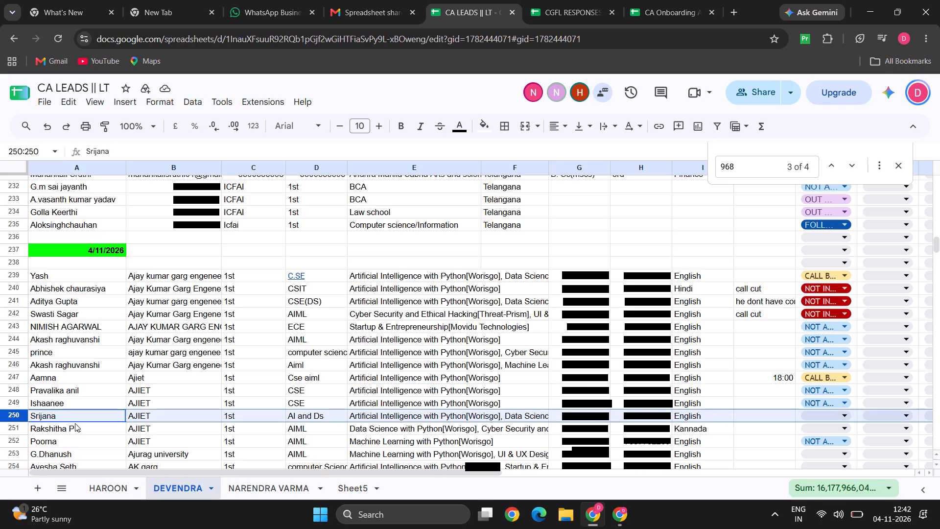
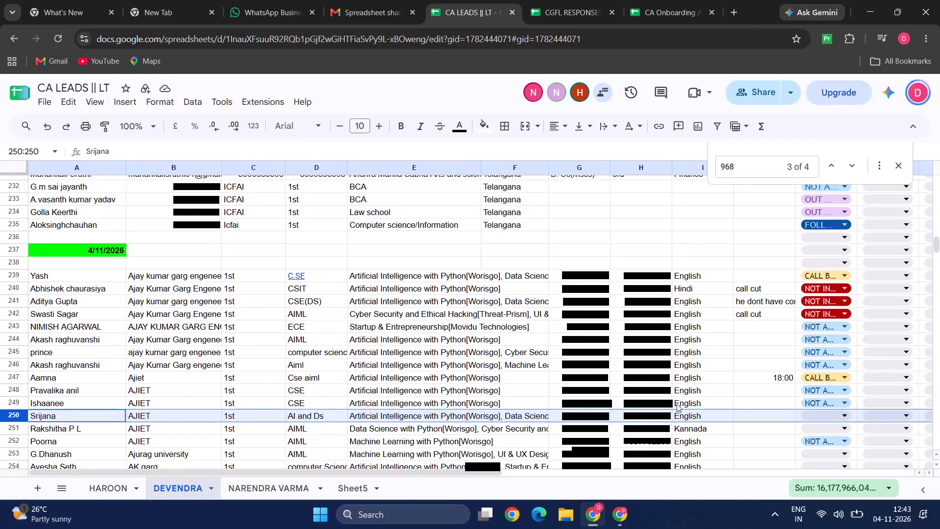
Change the call status of the lead in row 249 to NOT INTERESTED.
left_click(834, 400)
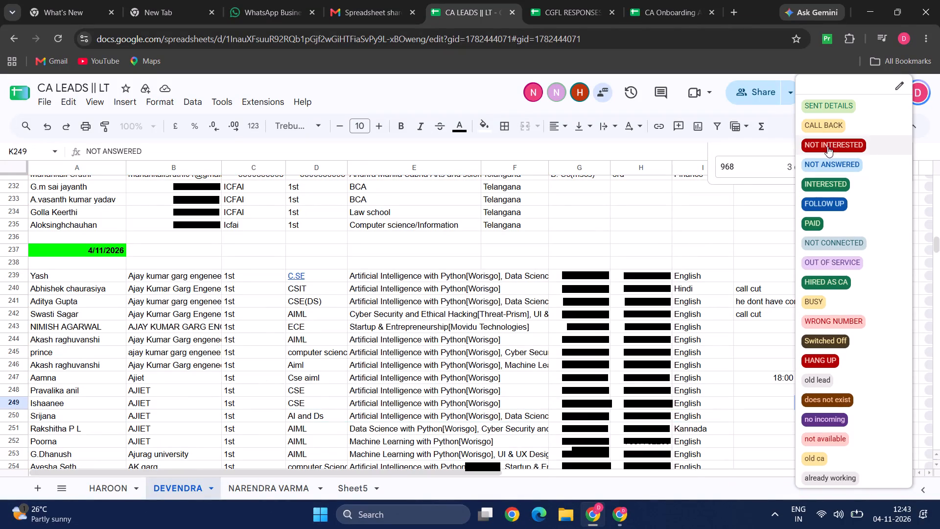
left_click(827, 146)
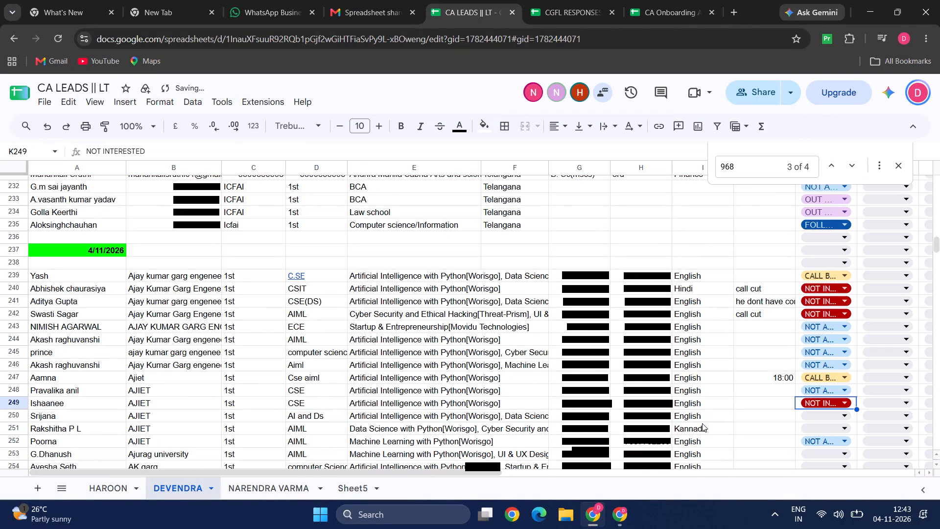
Return to the next lead without a call status and select its entire row, row 250.
left_click(702, 423)
left_click(699, 416)
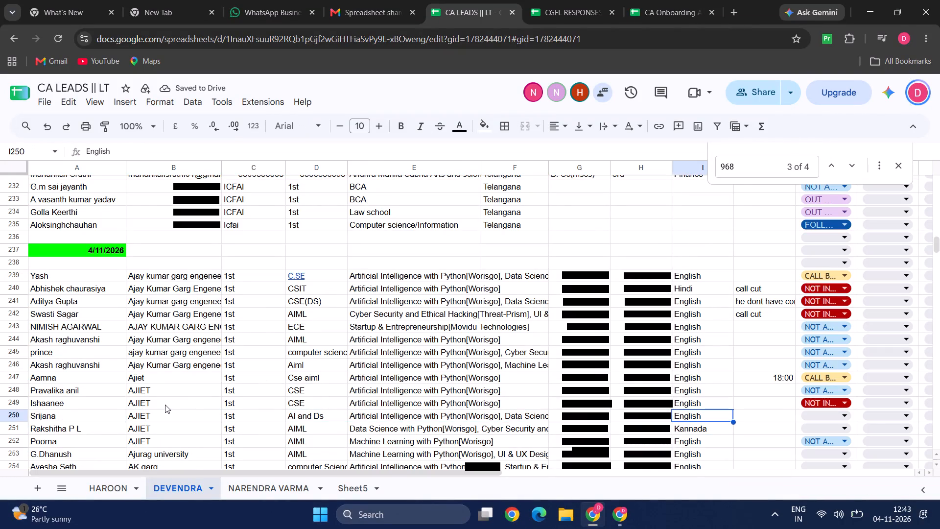
left_click(6, 411)
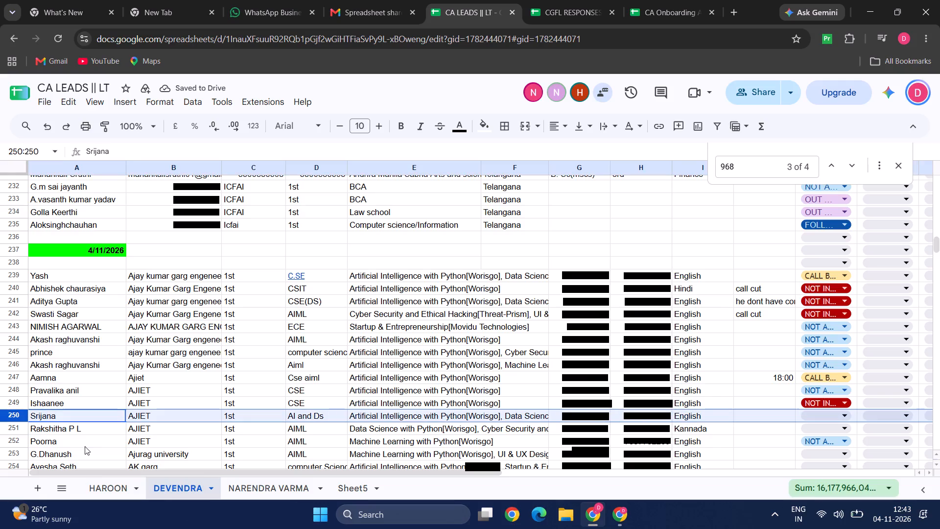
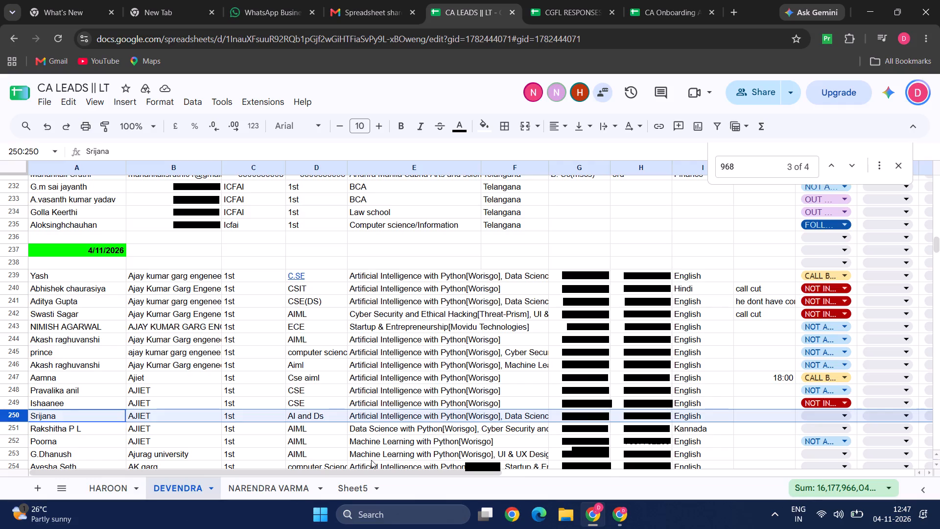
Search the DEVENDRA sheet for a lead by the opening digits of its phone number and select the matching entire row, row 260.
key("ctrl+f")
key("BackSpace")
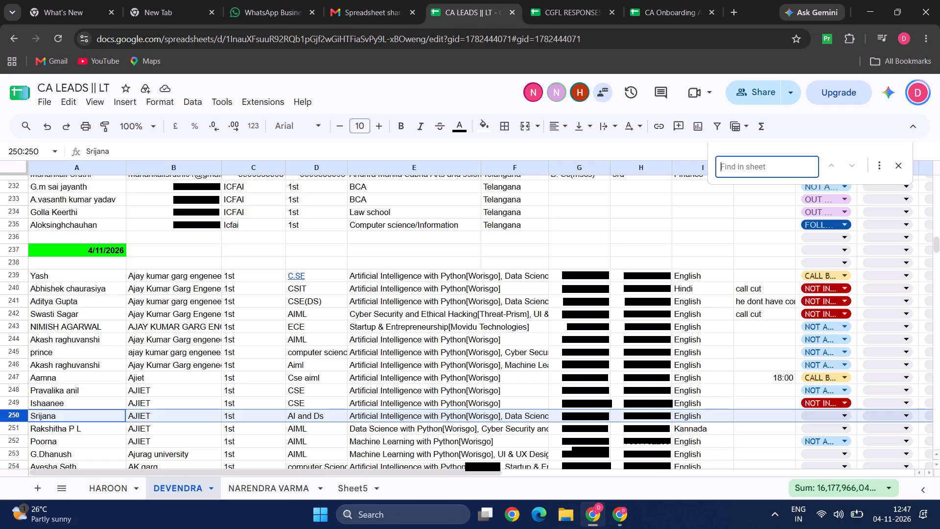
type("99")
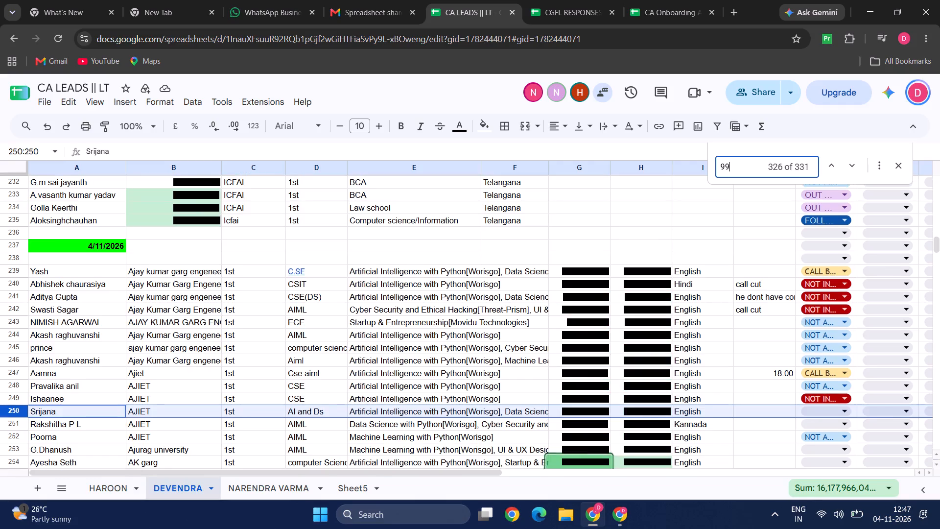
type("273")
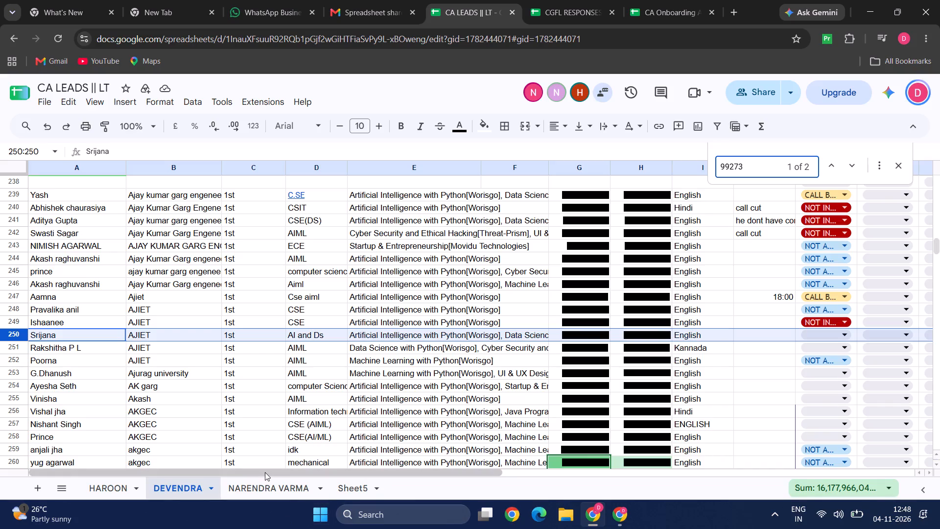
scroll(265, 472, "down", 1)
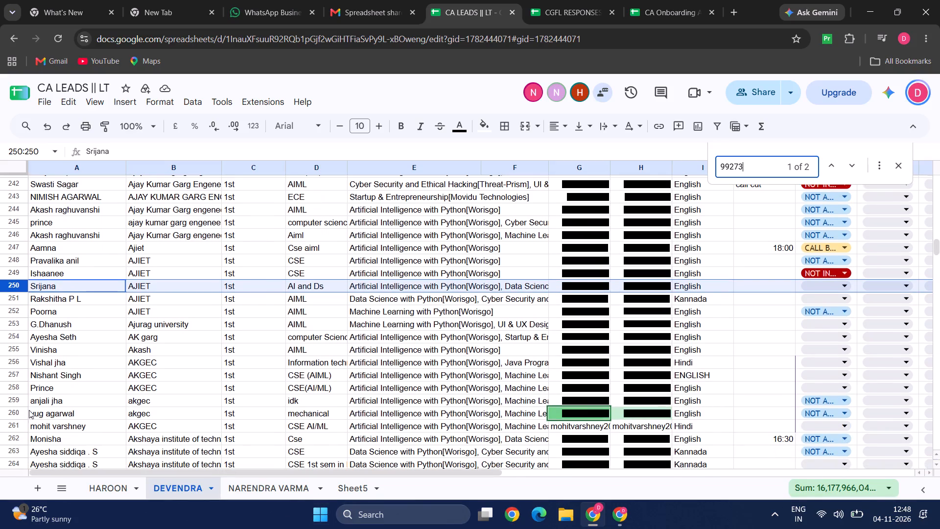
left_click(23, 415)
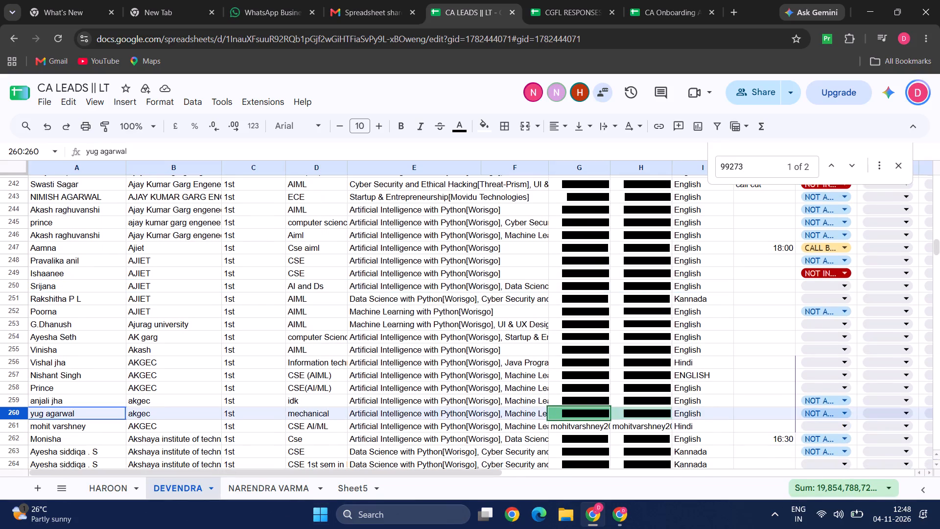
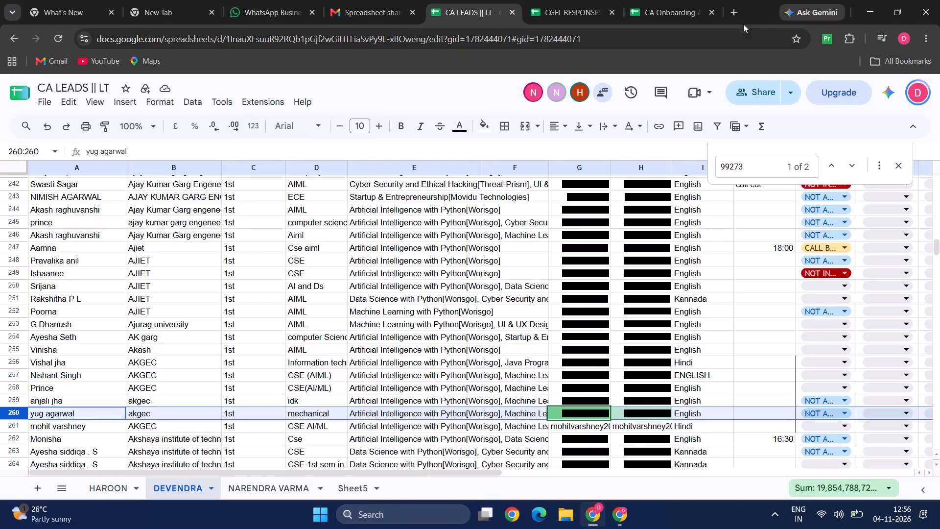
Review the latest CA Onboarding Application responses, checking applicant details and the assigned LEAD GEN BD NAME for each entry.
left_click(652, 0)
scroll(592, 282, "down", 1)
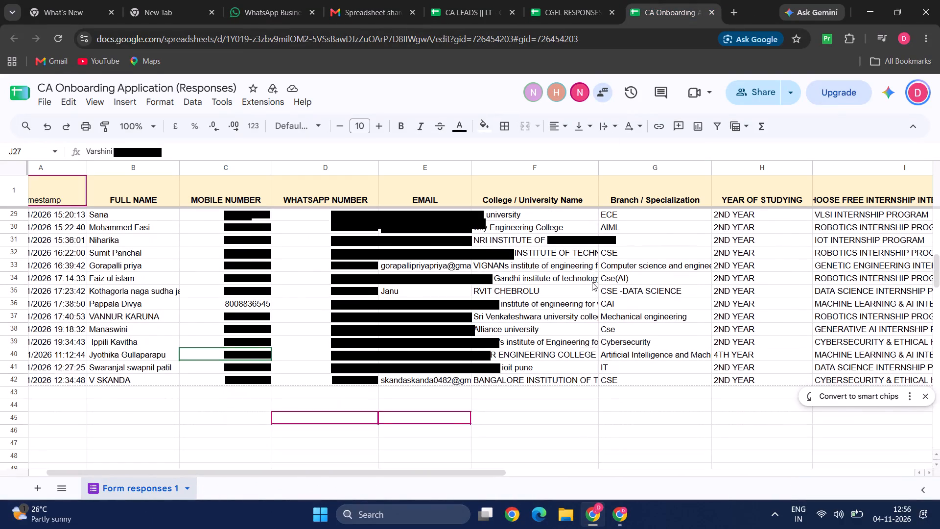
scroll(592, 282, "down", 1)
scroll(592, 282, "left", 6)
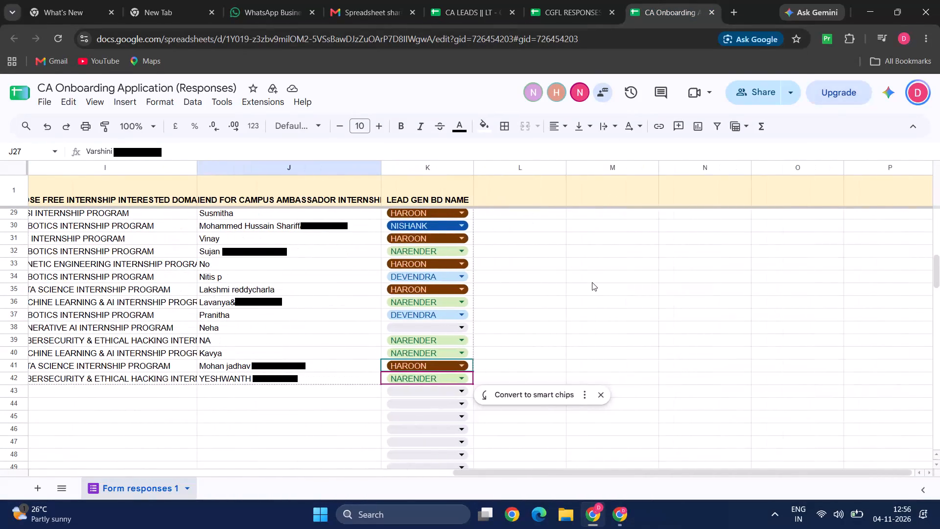
scroll(592, 282, "right", 11)
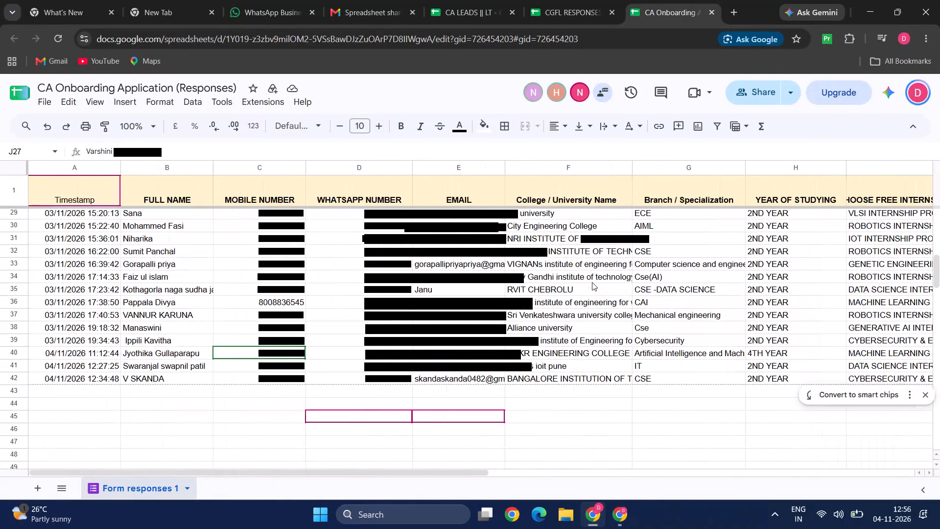
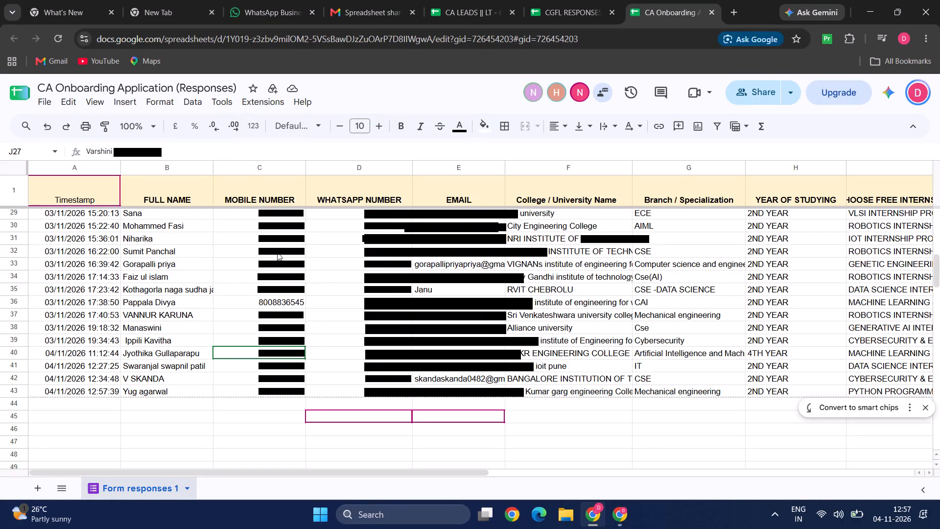
Examine the CA Onboarding Application responses from the latest entries back to the first, checking applicant names and mobile numbers.
scroll(322, 275, "up", 2)
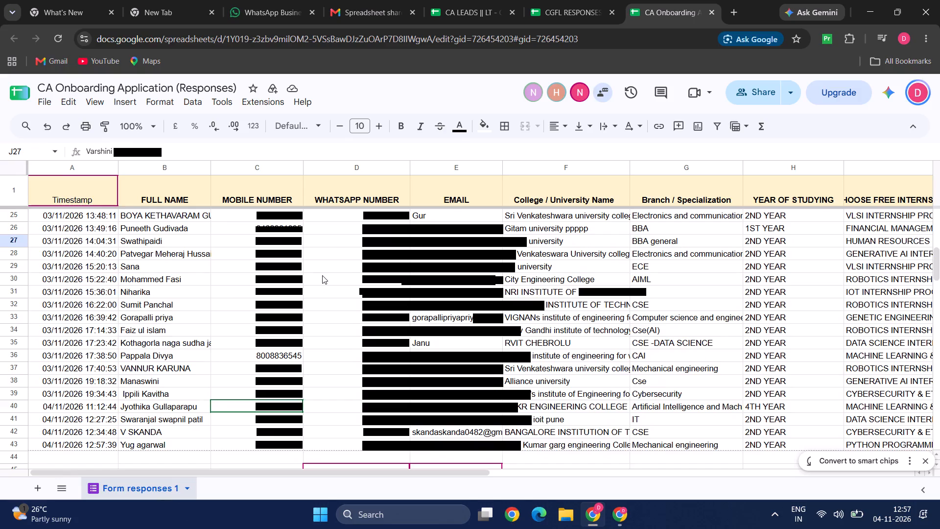
scroll(322, 275, "up", 2)
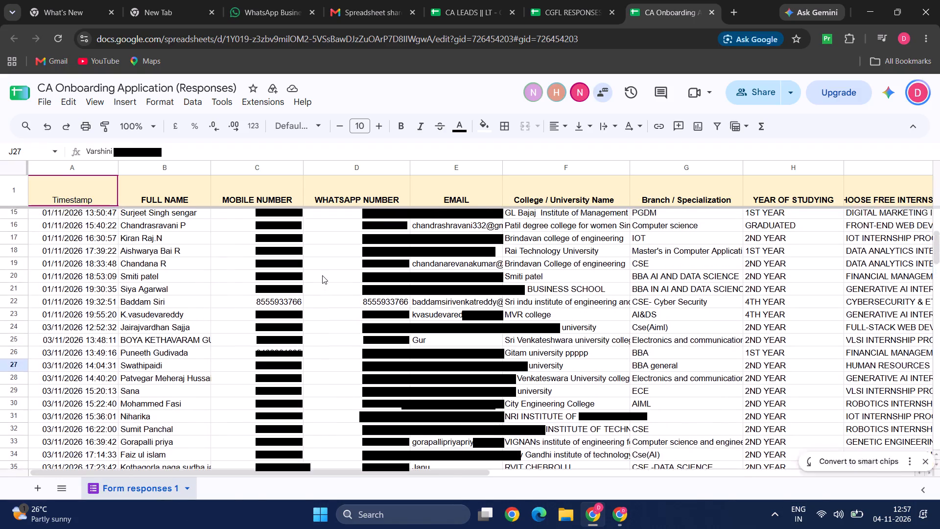
scroll(322, 275, "up", 4)
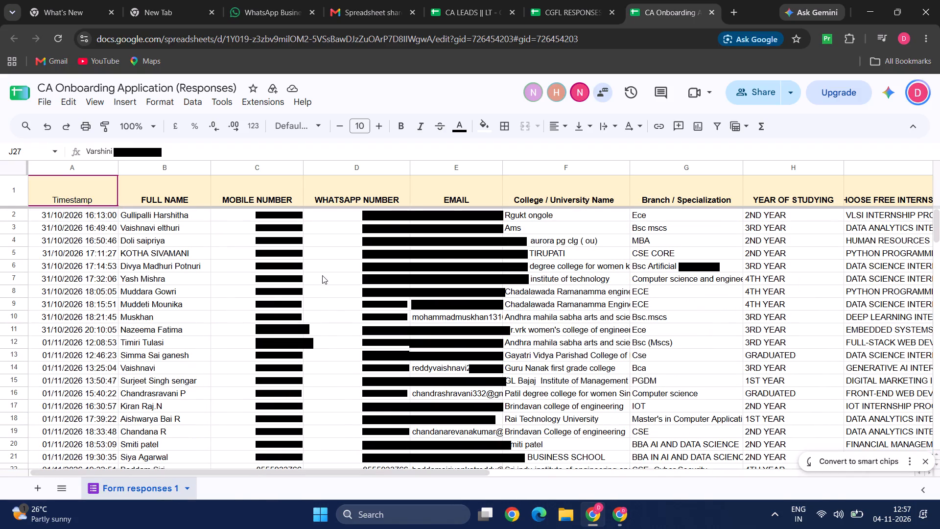
scroll(322, 275, "up", 1)
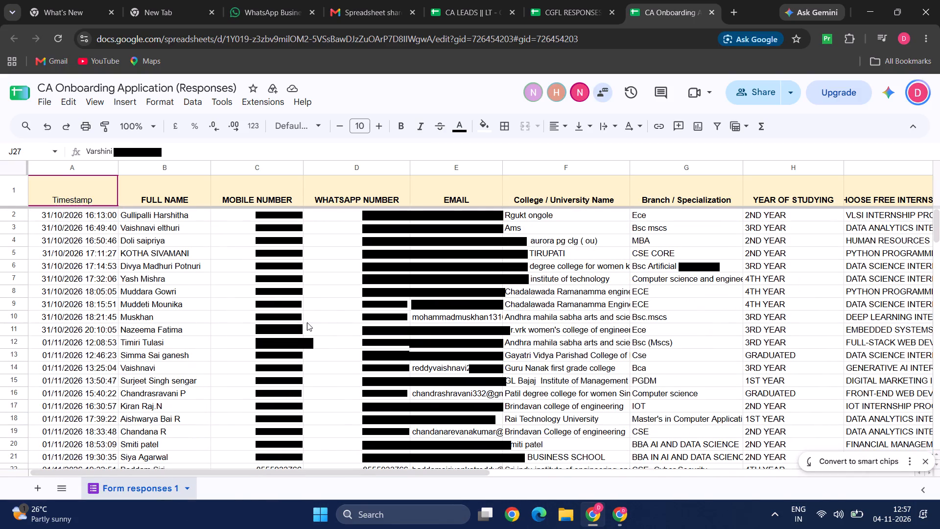
scroll(307, 322, "down", 3)
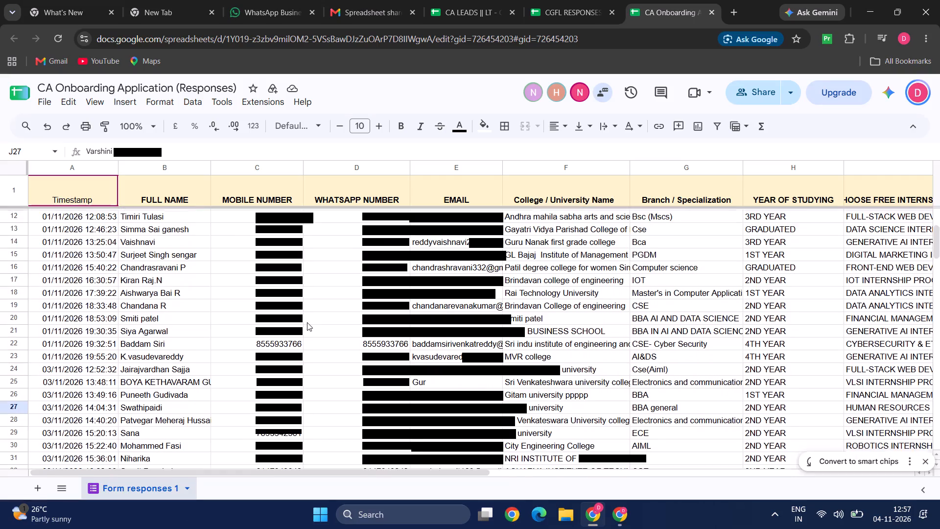
scroll(307, 322, "down", 4)
scroll(307, 322, "up", 1)
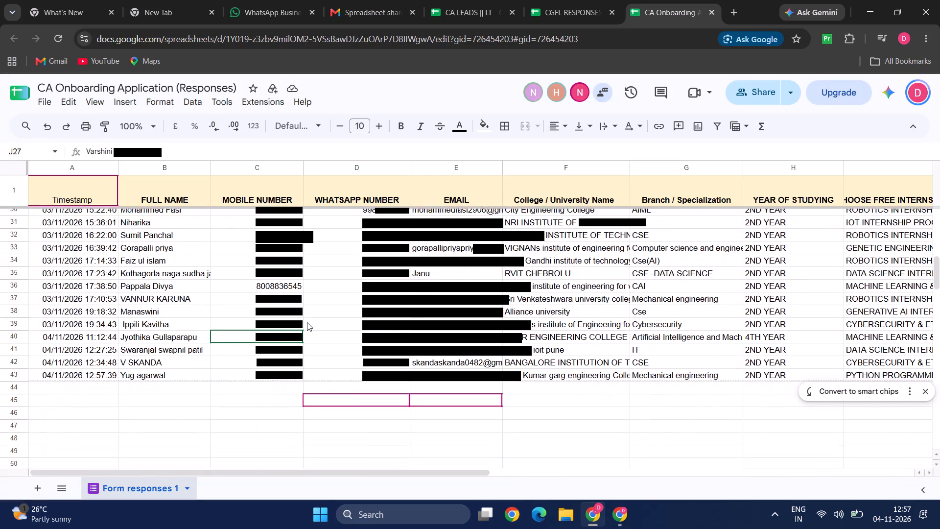
scroll(307, 322, "up", 1)
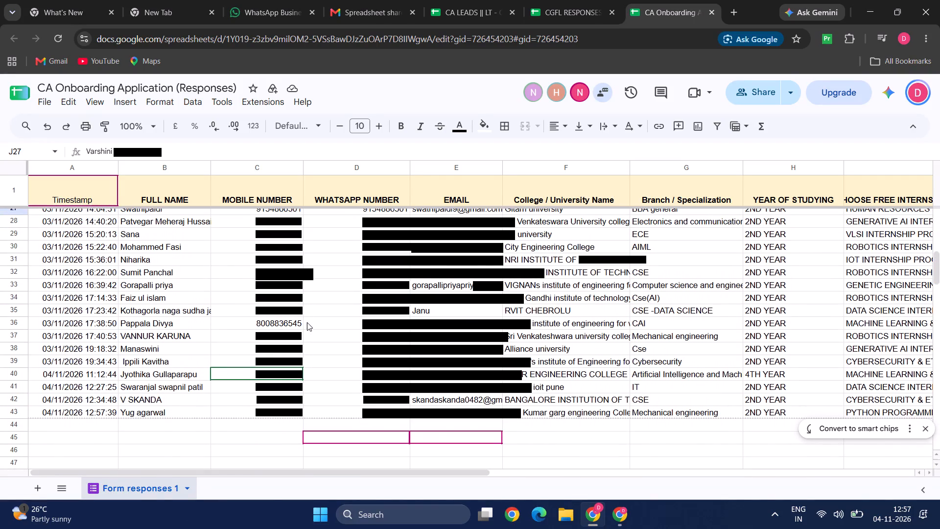
Search the CA Onboarding Application responses for a lead's phone number.
key("ctrl+f")
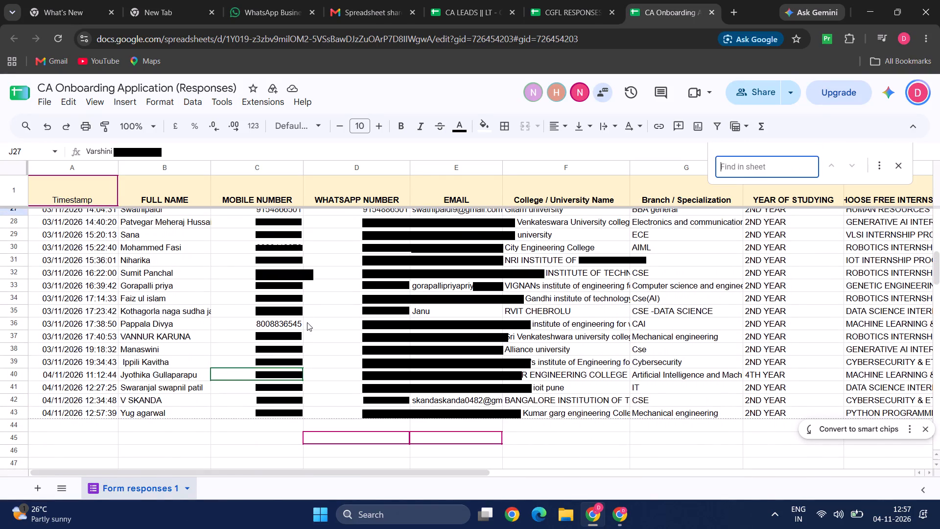
type("90")
key("1")
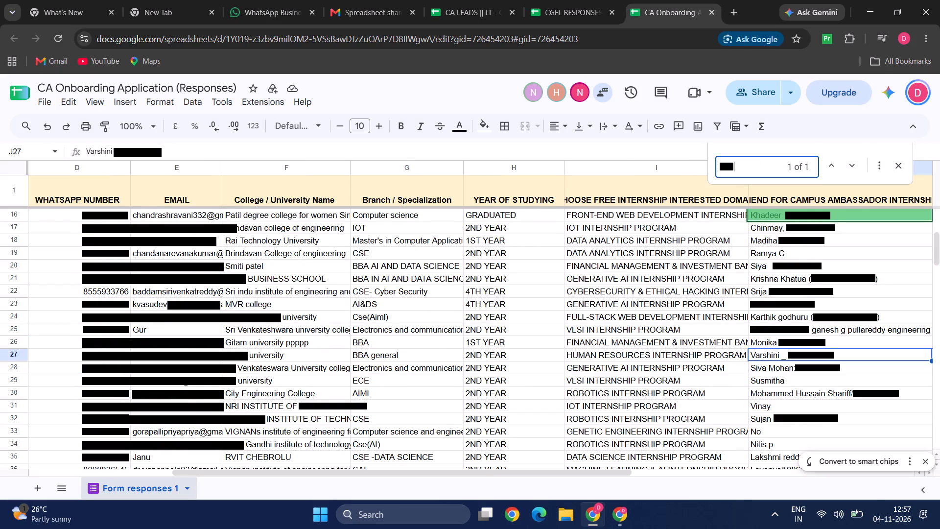
key("0")
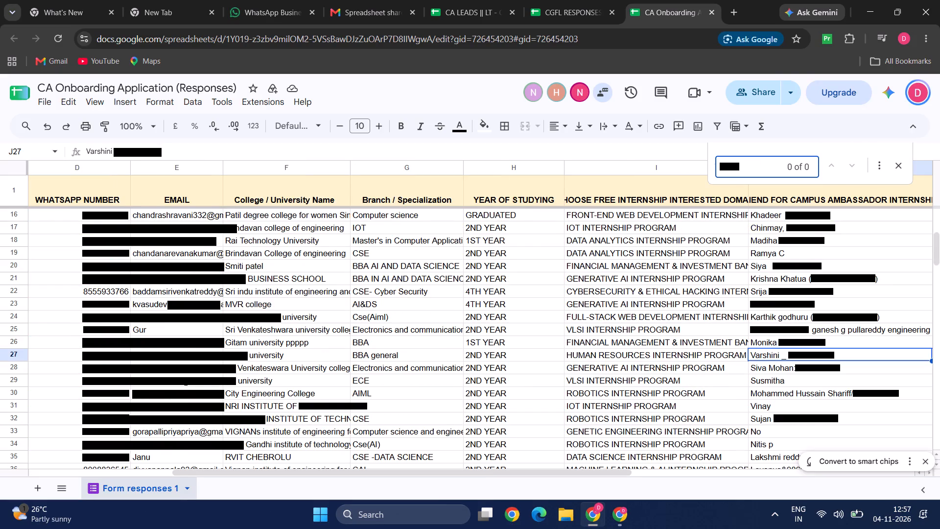
key("BackSpace")
type("90")
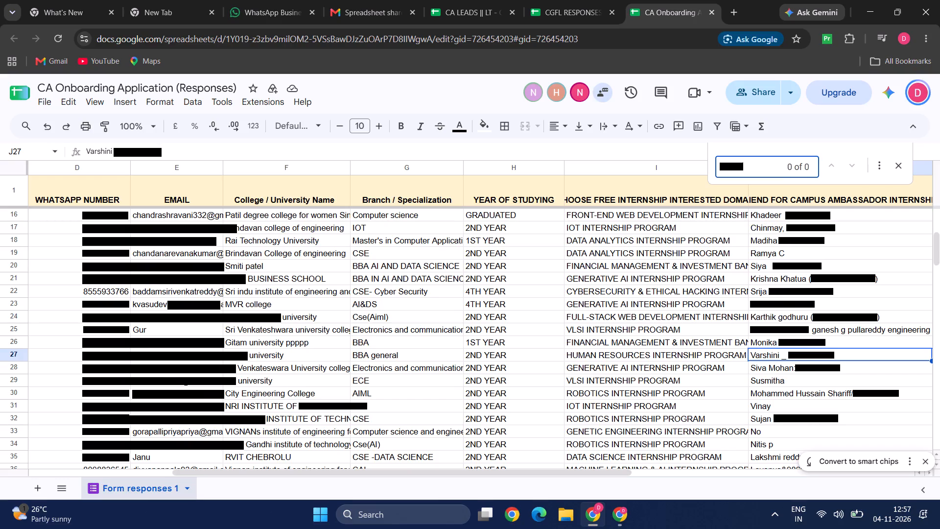
key("2")
key("9")
key("Return")
key("Return")
key("Return")
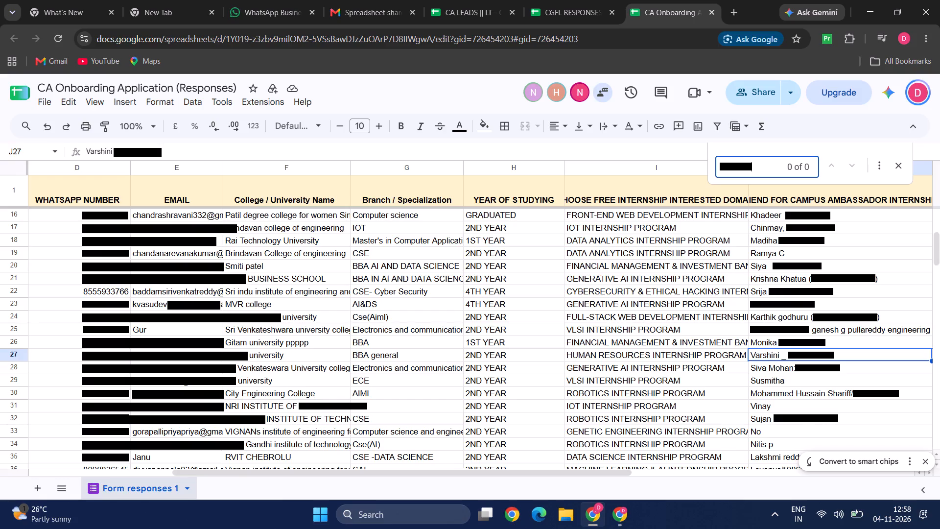
Look through the CA Onboarding Application responses again for the lead, checking names, mobile numbers and colleges.
scroll(307, 322, "right", 5)
scroll(307, 322, "up", 2)
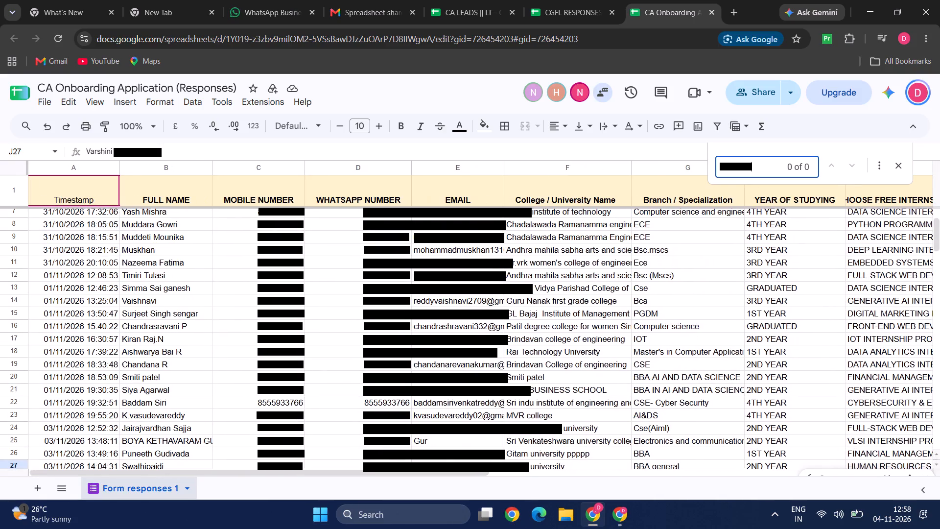
scroll(131, 300, "right", 1)
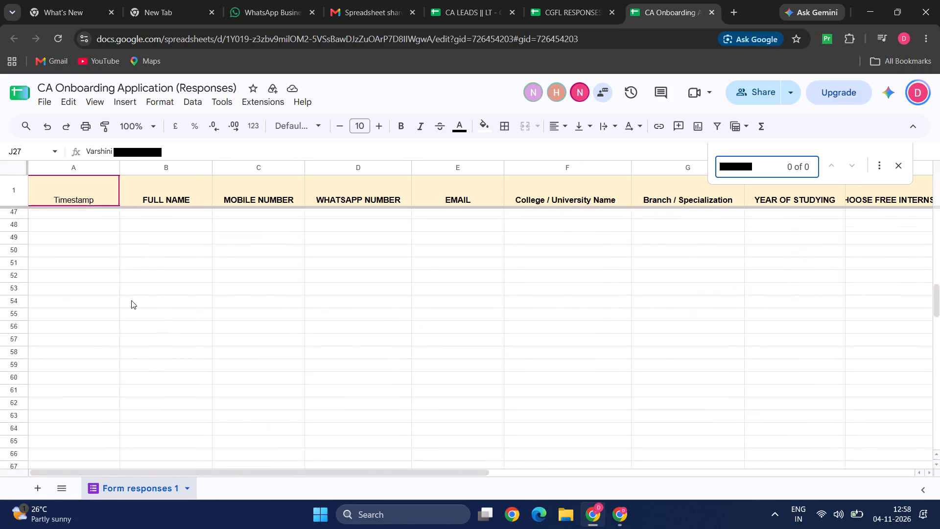
scroll(131, 300, "up", 2)
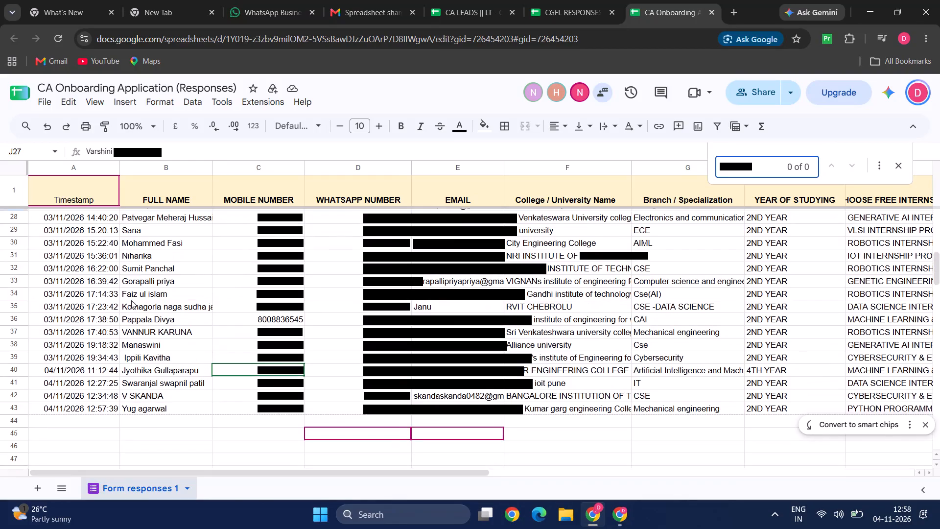
scroll(131, 300, "up", 2)
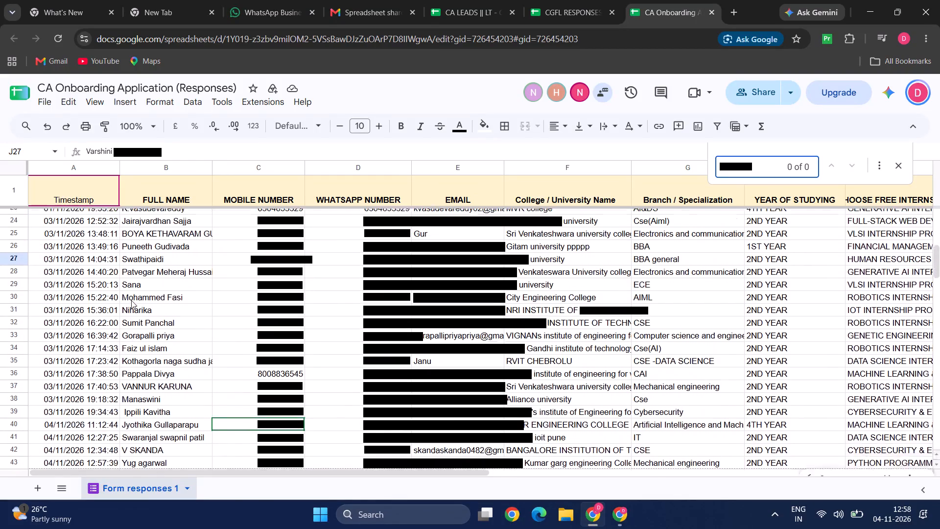
scroll(131, 300, "up", 2)
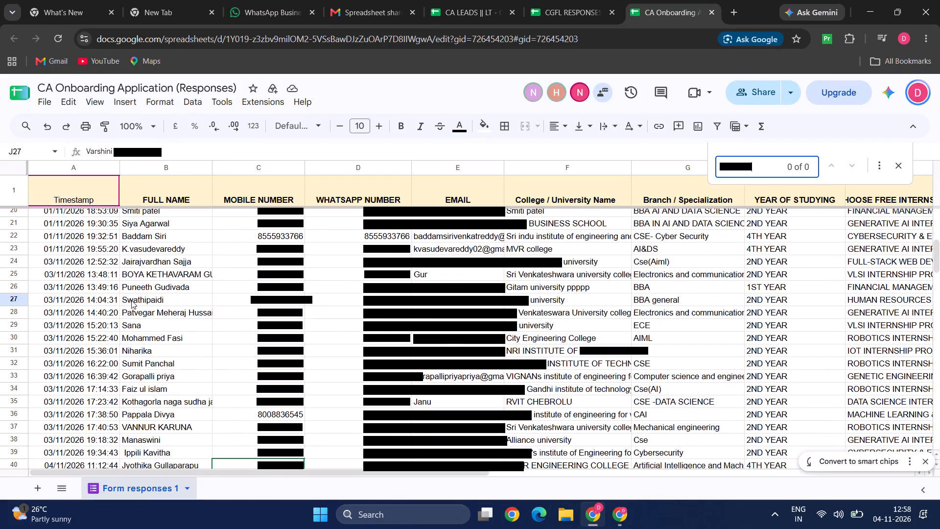
scroll(131, 300, "up", 5)
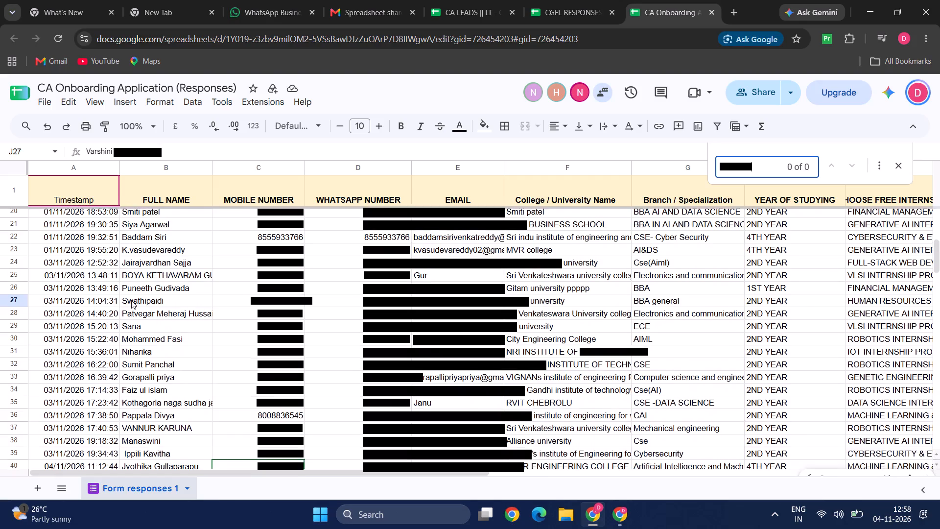
scroll(131, 300, "up", 1)
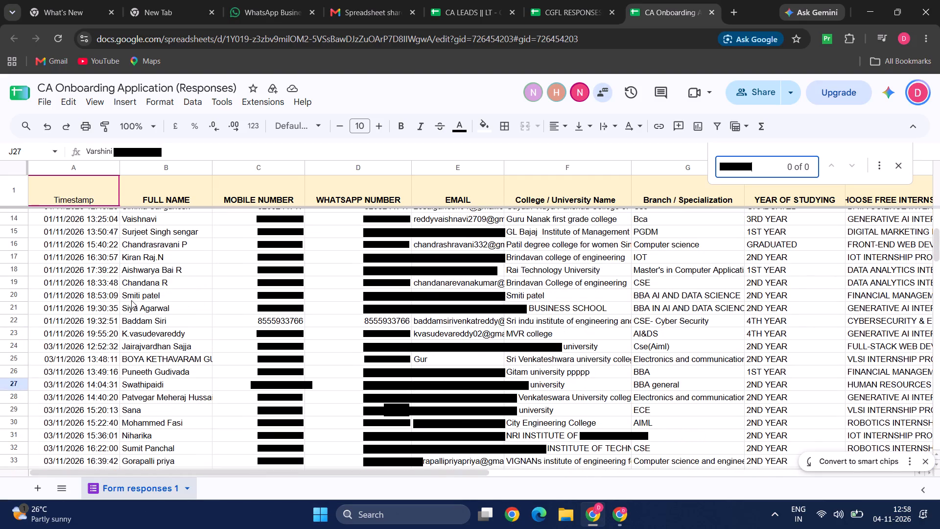
Switch to CA LEADS || LT, search the DEVENDRA sheet for the lead's phone number, and select row 248 under 4/11/2026.
left_click(470, 0)
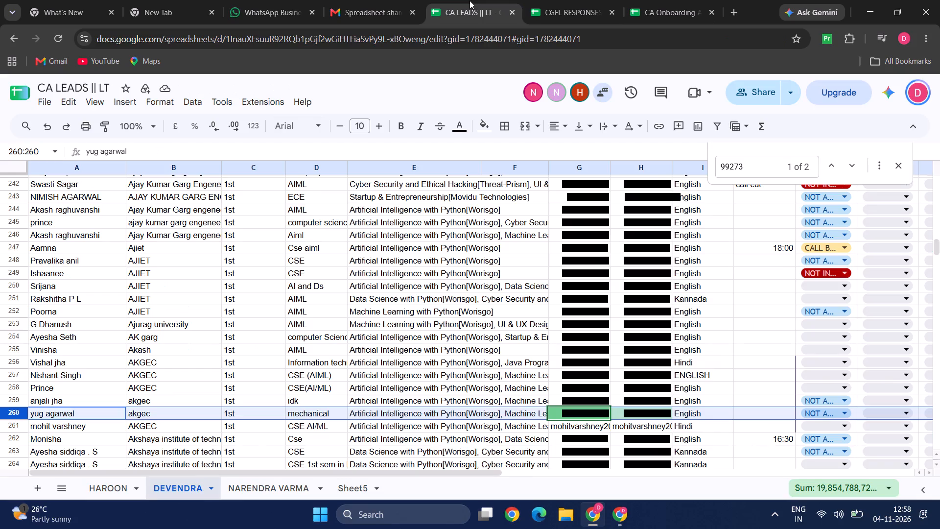
scroll(470, 0, "up", 2)
key("ctrl+c")
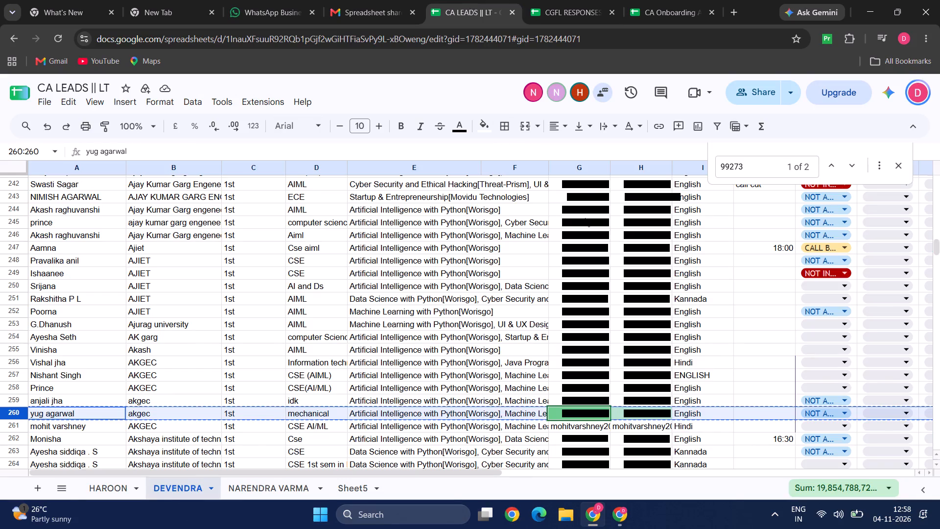
key("ctrl+f")
key("Return")
key("Return")
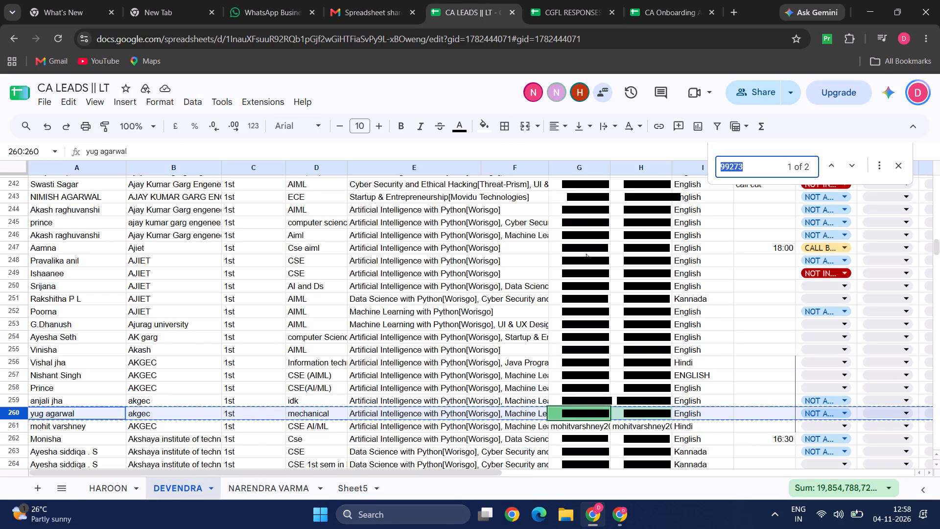
left_click(754, 169)
key("BackSpace")
key("BackSpace")
key("BackSpace")
key("BackSpace")
key("BackSpace")
key("BackSpace")
key("BackSpace")
key("BackSpace")
key("BackSpace")
key("BackSpace")
key("BackSpace")
key("BackSpace")
key("BackSpace")
key("BackSpace")
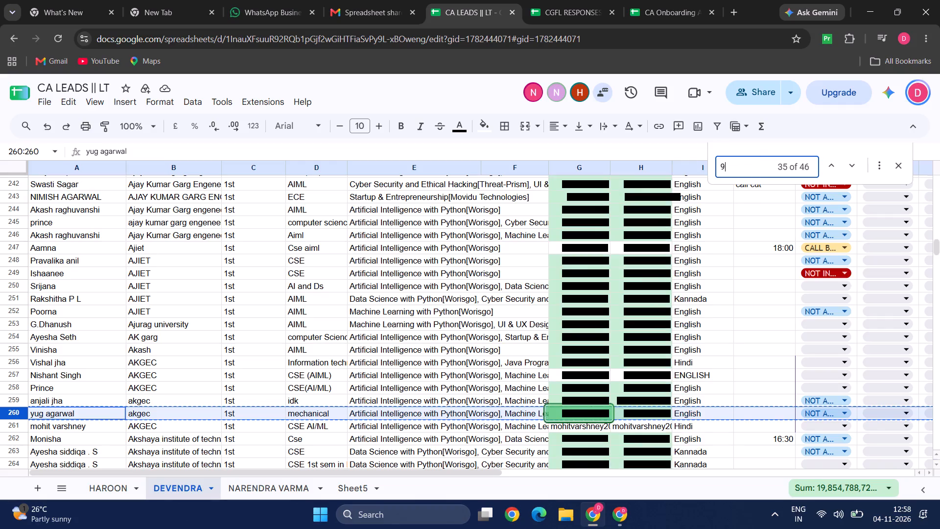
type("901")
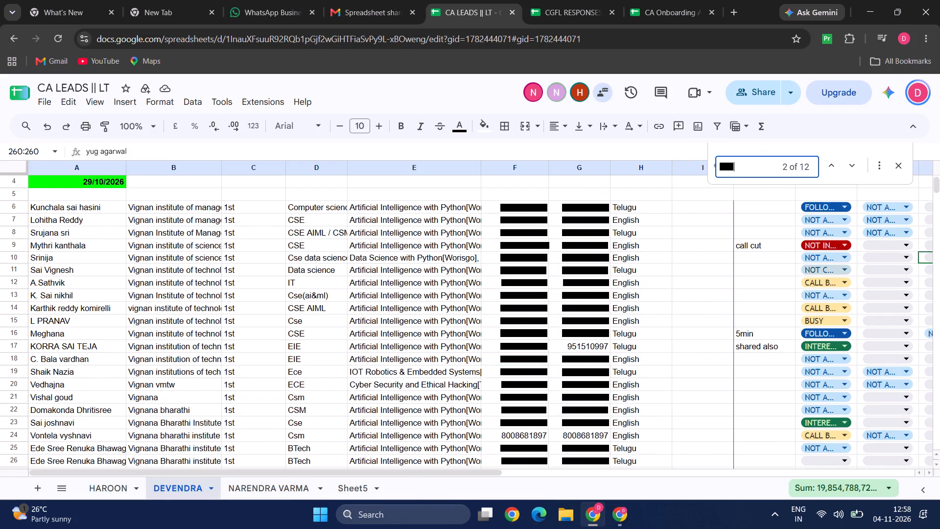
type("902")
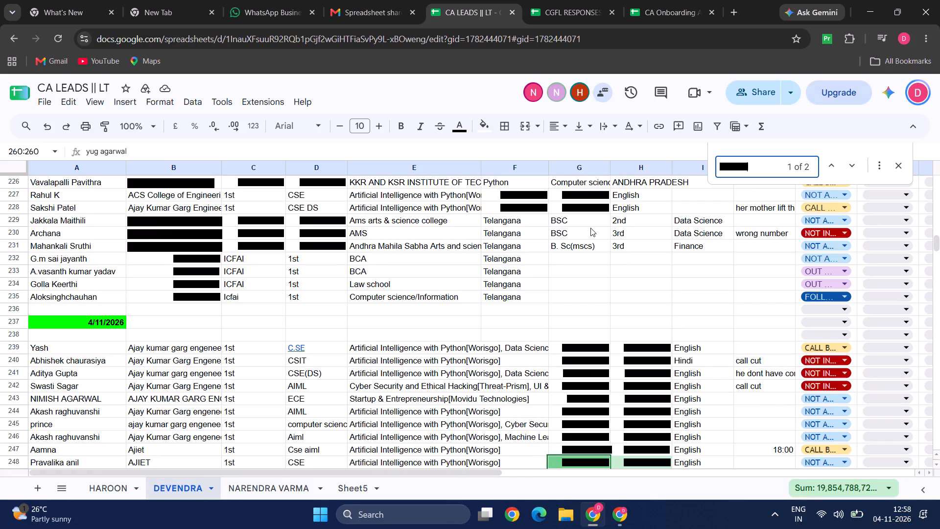
scroll(309, 371, "down", 2)
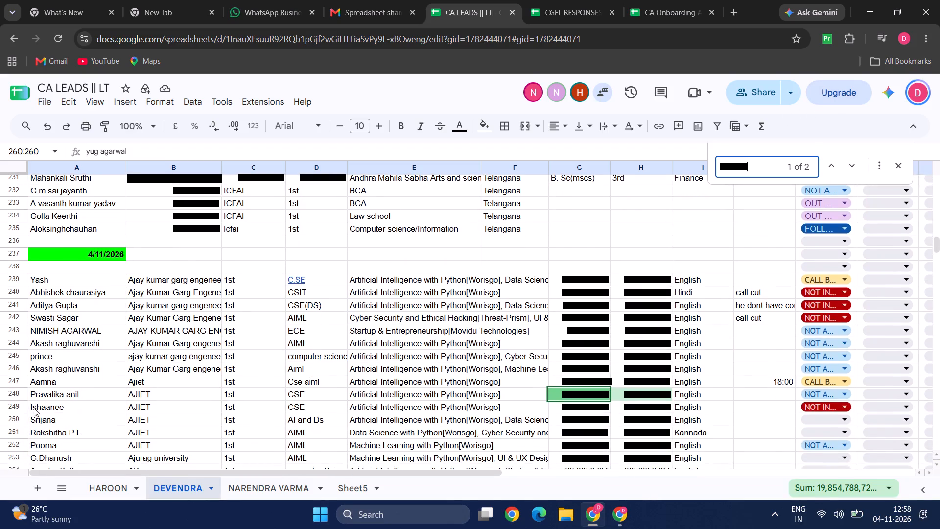
left_click(18, 390)
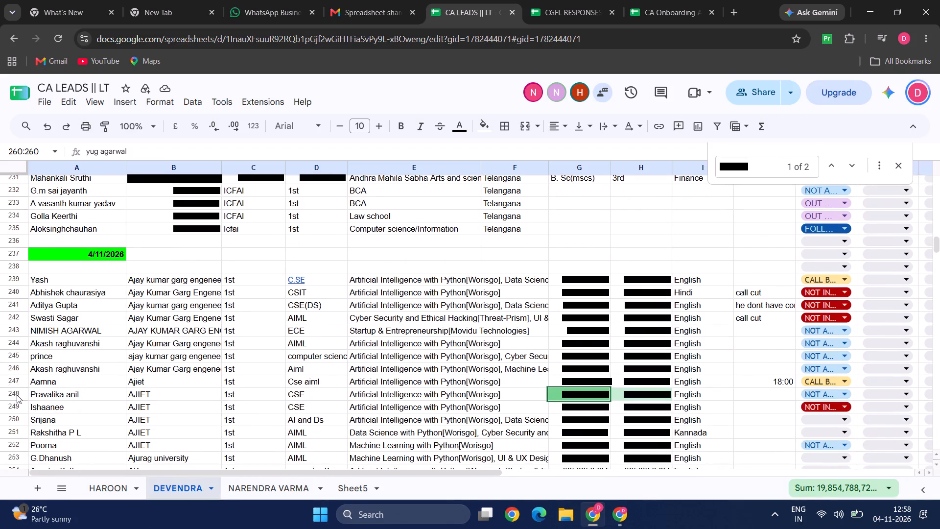
left_click(17, 395)
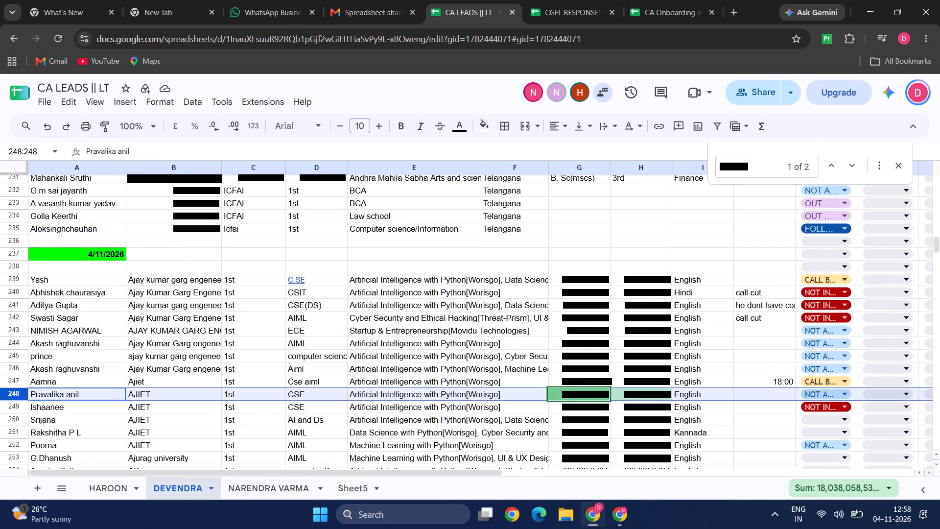
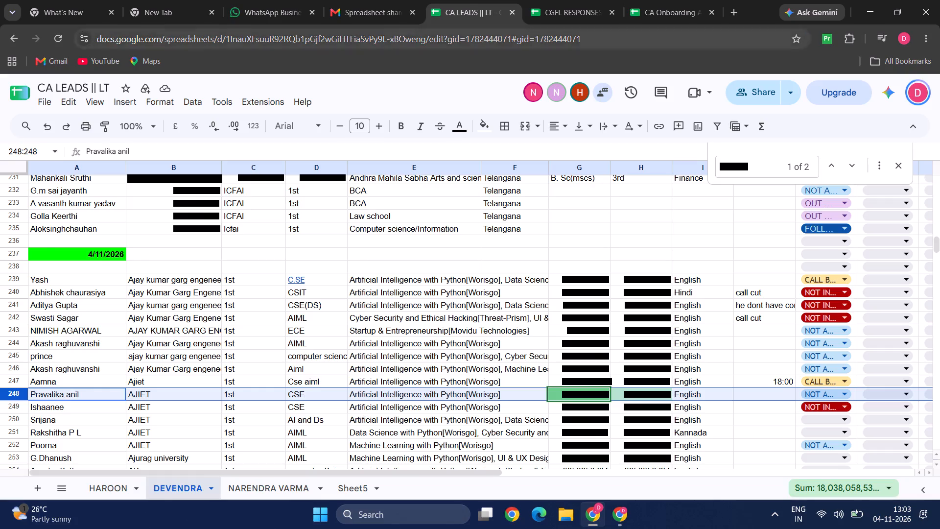
left_click(560, 6)
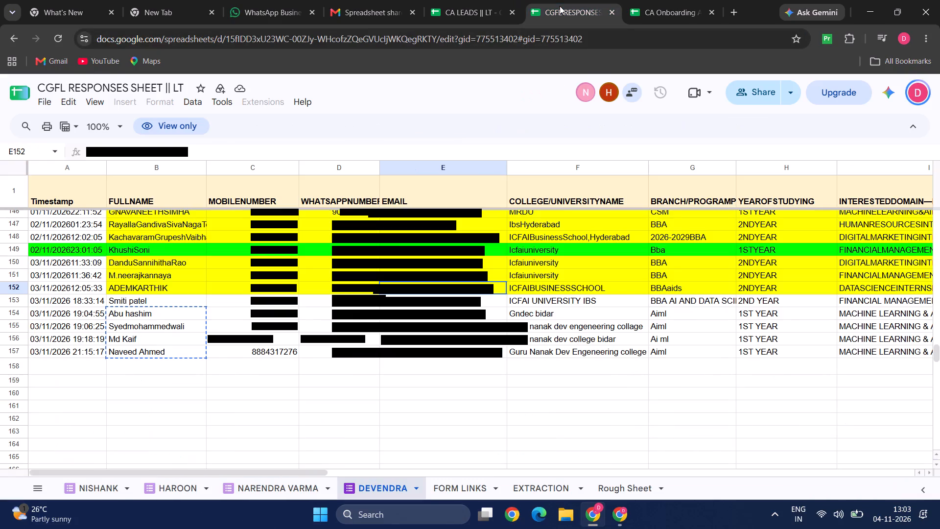
key("ctrl+f")
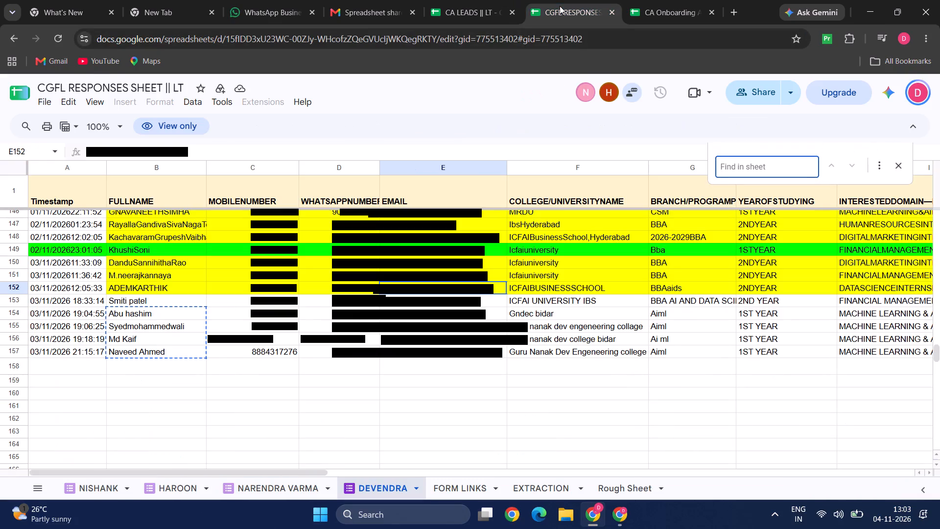
type("LT")
key("1")
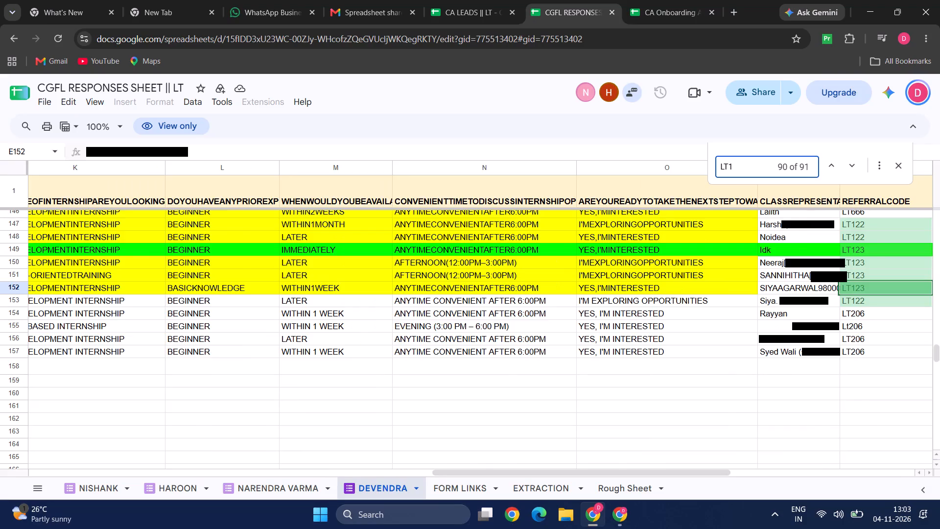
type("59")
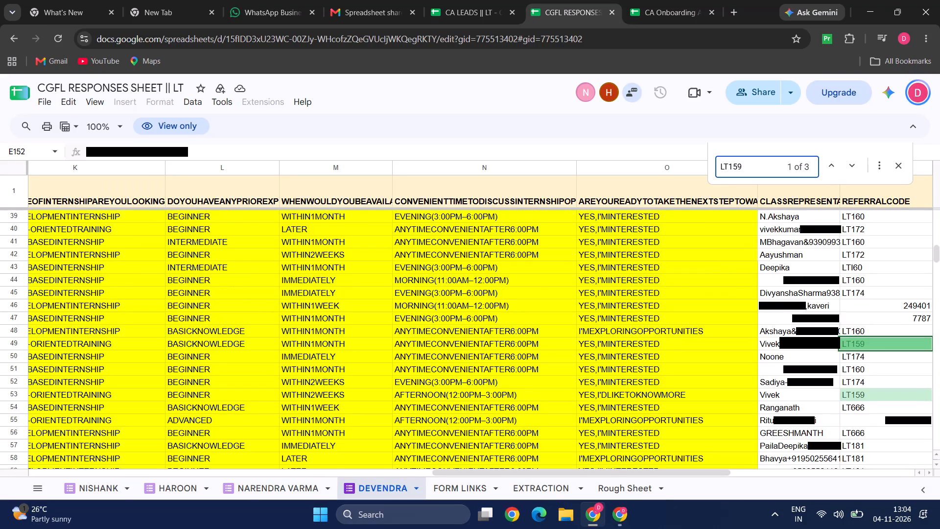
key("Return")
key("Return")
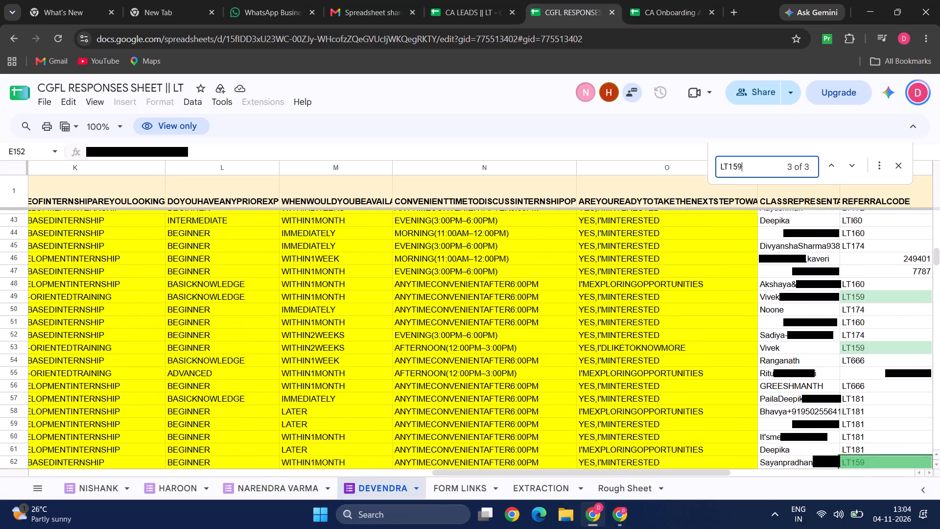
key("Return")
key("Return")
key("Return")
key("Return")
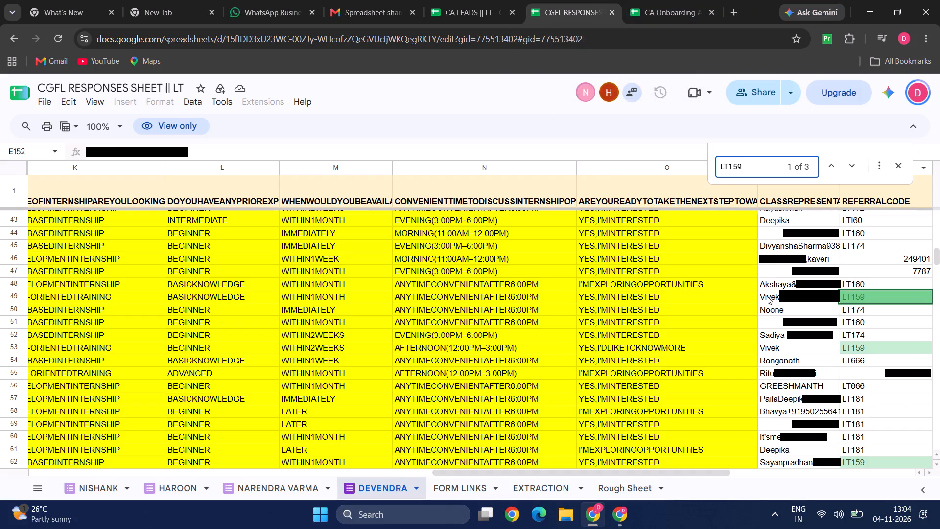
Examine the LT159 responses in rows 49, 53 and 62, checking each student's name, mobile number and college.
left_click(841, 301)
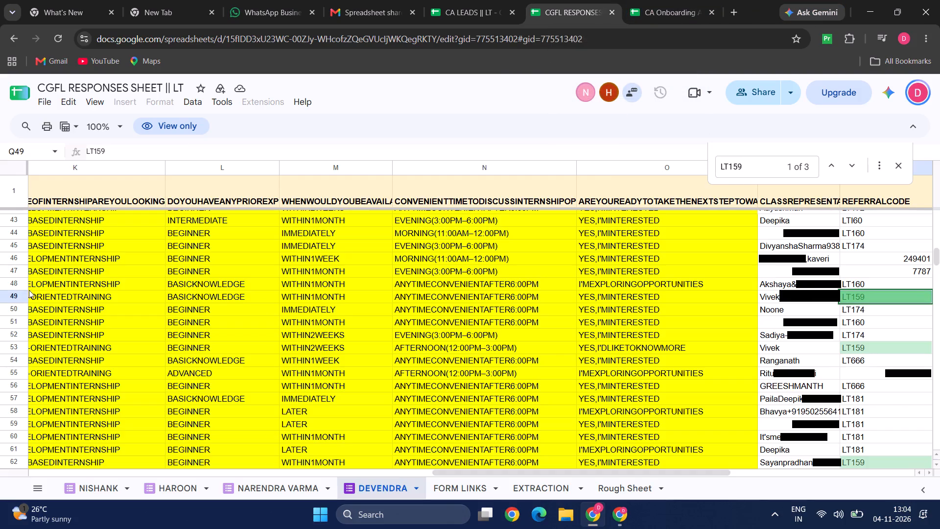
left_click(15, 297)
scroll(628, 269, "right", 4)
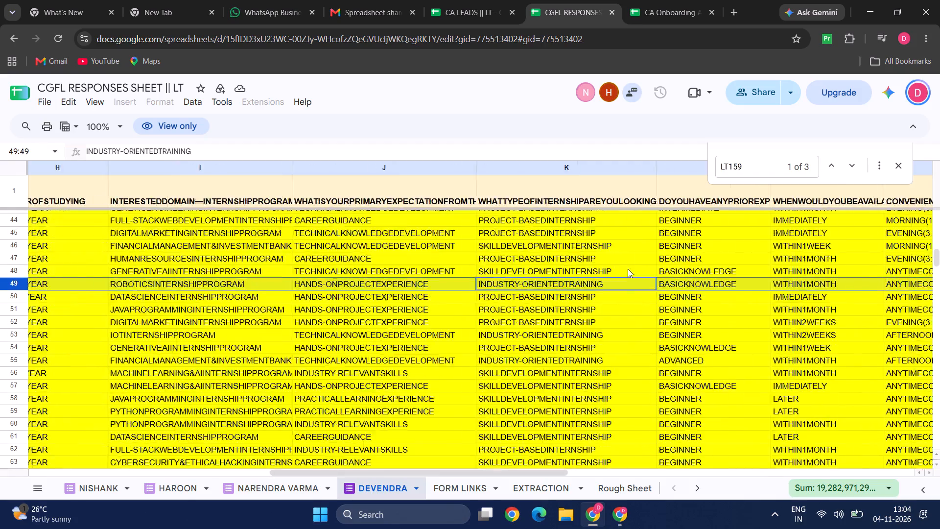
scroll(628, 269, "right", 4)
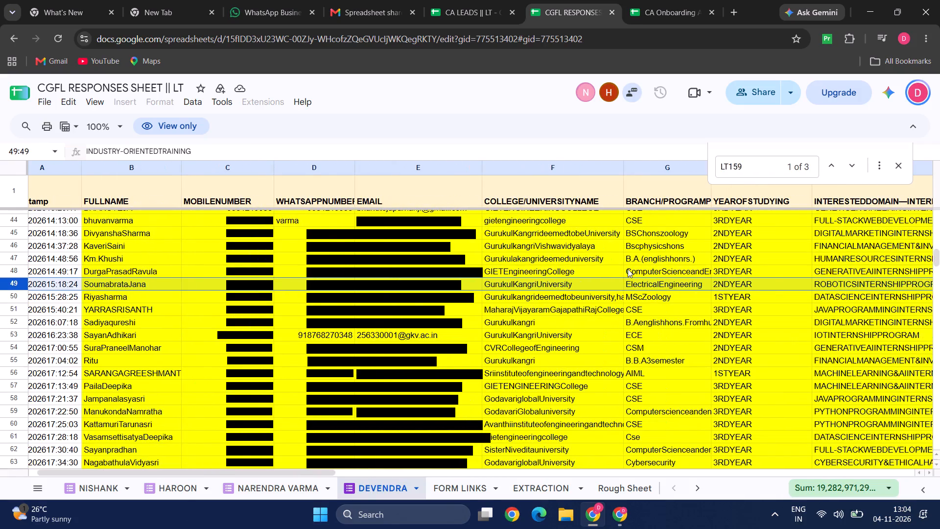
scroll(628, 269, "left", 11)
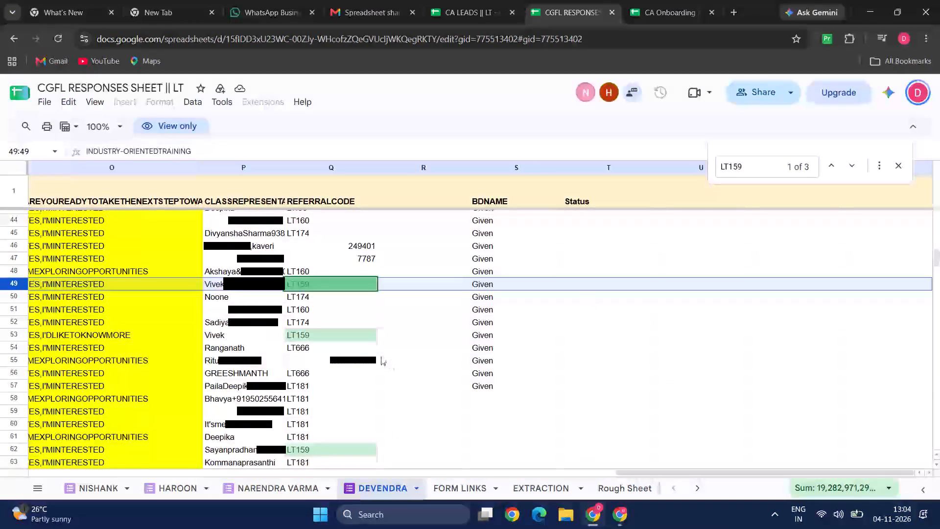
left_click(363, 337)
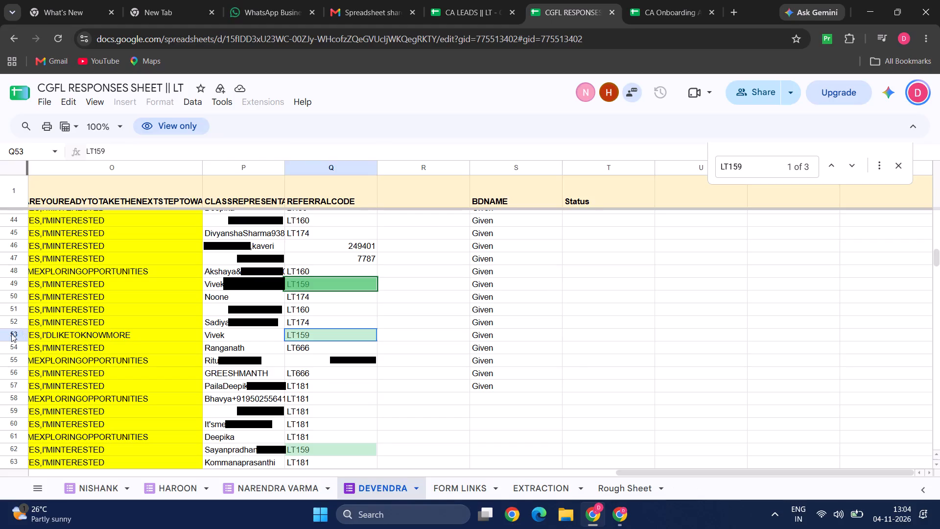
left_click(11, 336)
scroll(359, 428, "right", 6)
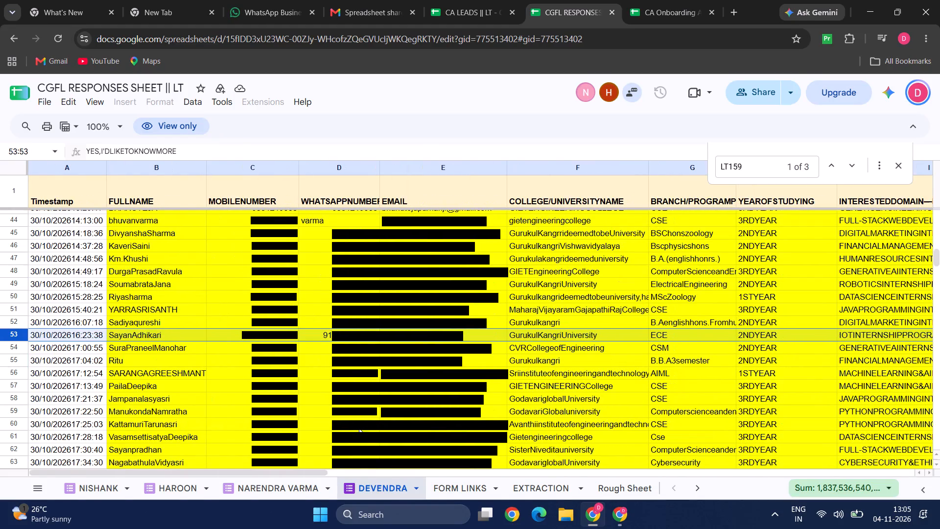
scroll(315, 383, "left", 10)
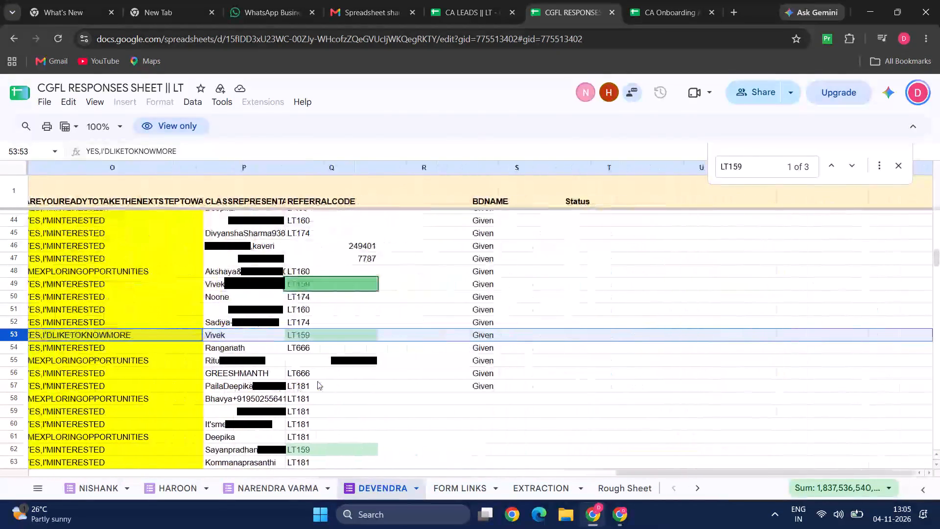
left_click(327, 449)
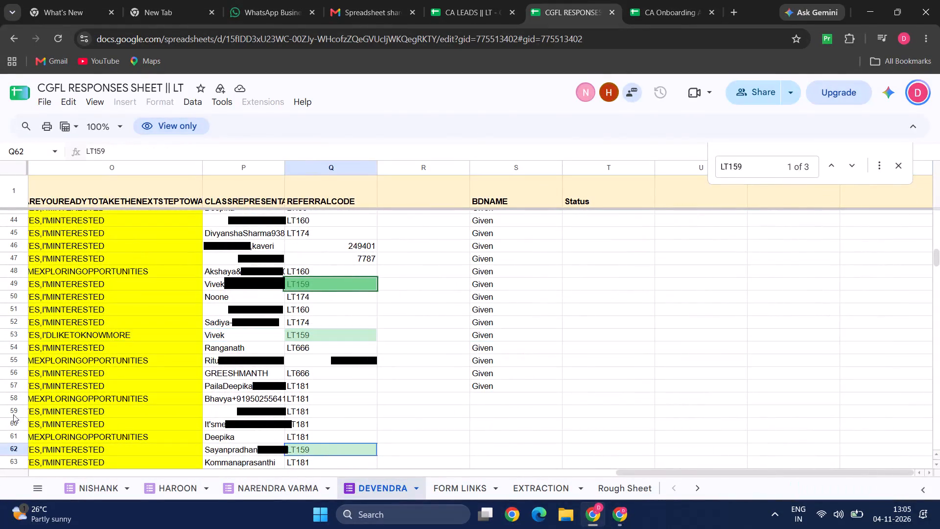
left_click(13, 445)
scroll(276, 445, "right", 5)
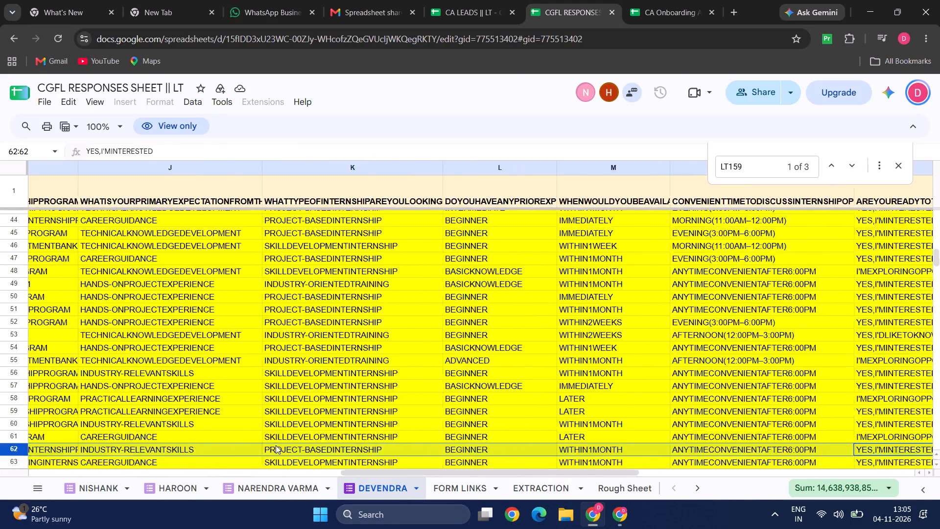
scroll(276, 445, "right", 4)
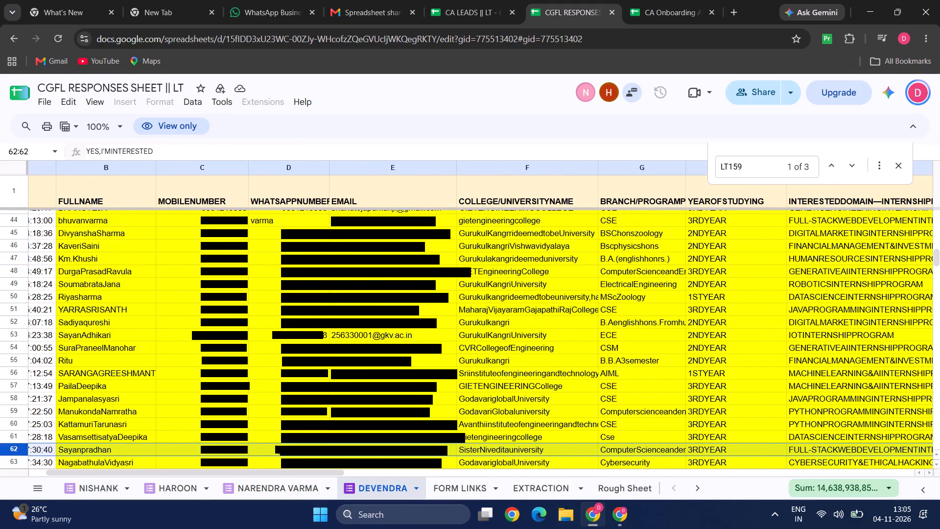
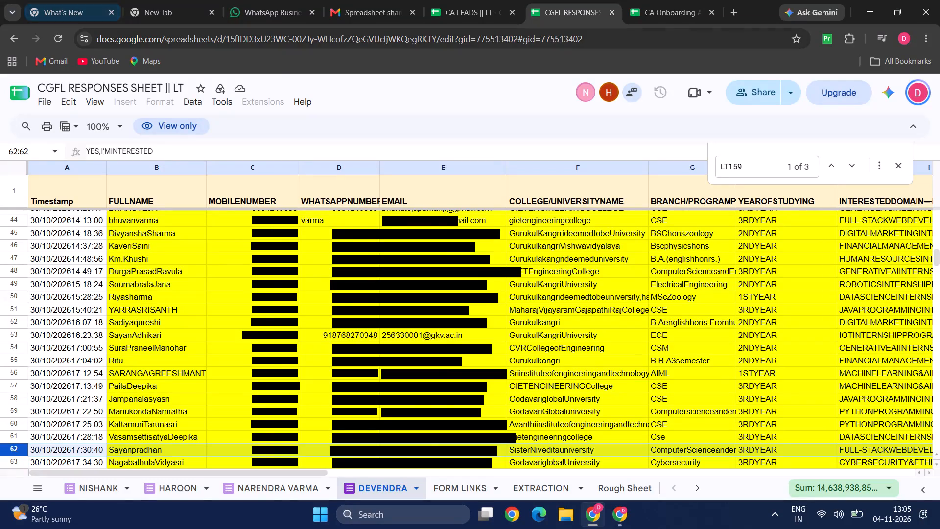
Switch to the CA Onboarding Application responses and check row 38's referring friend and LEAD GEN BD NAME among the latest entries.
left_click(658, 3)
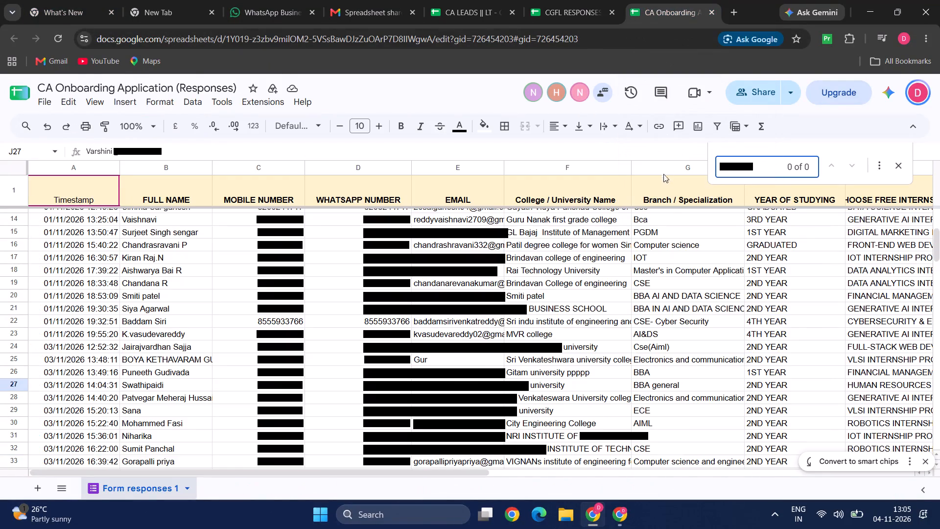
scroll(672, 217, "down", 5)
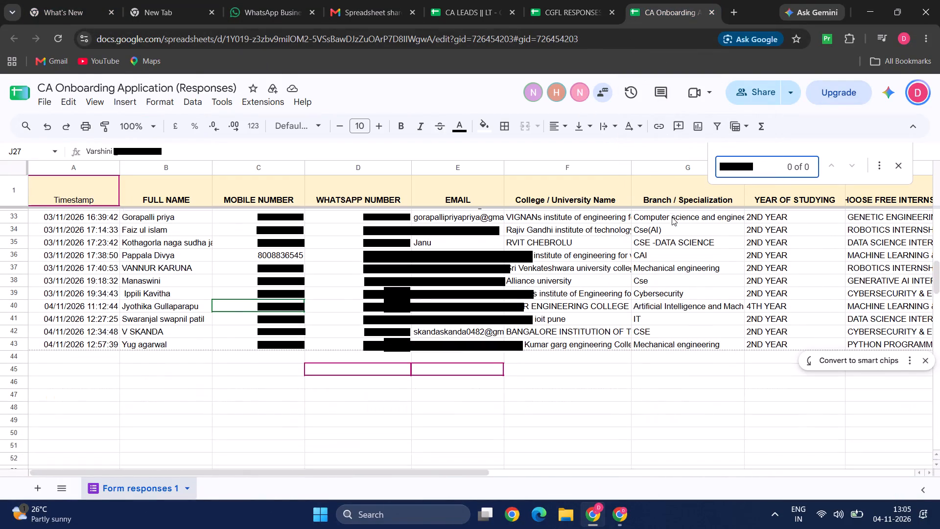
scroll(672, 217, "down", 1)
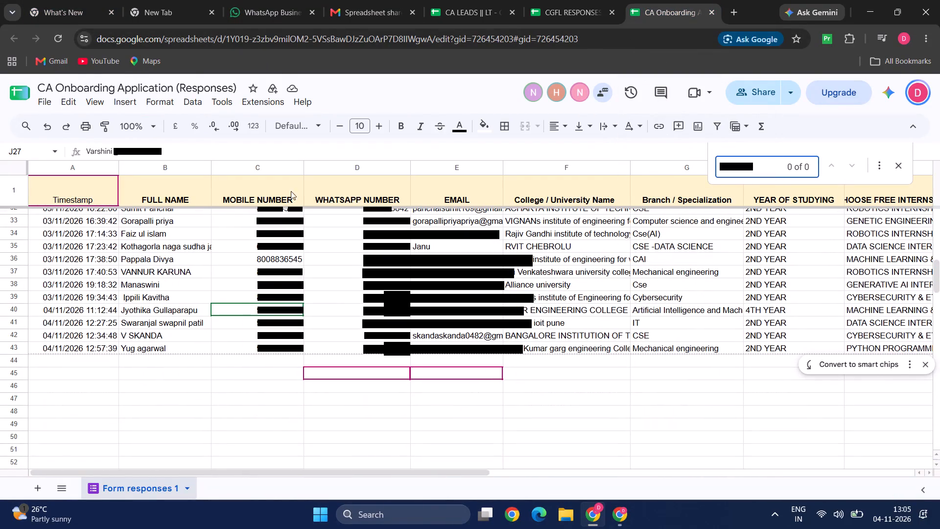
left_click(23, 288)
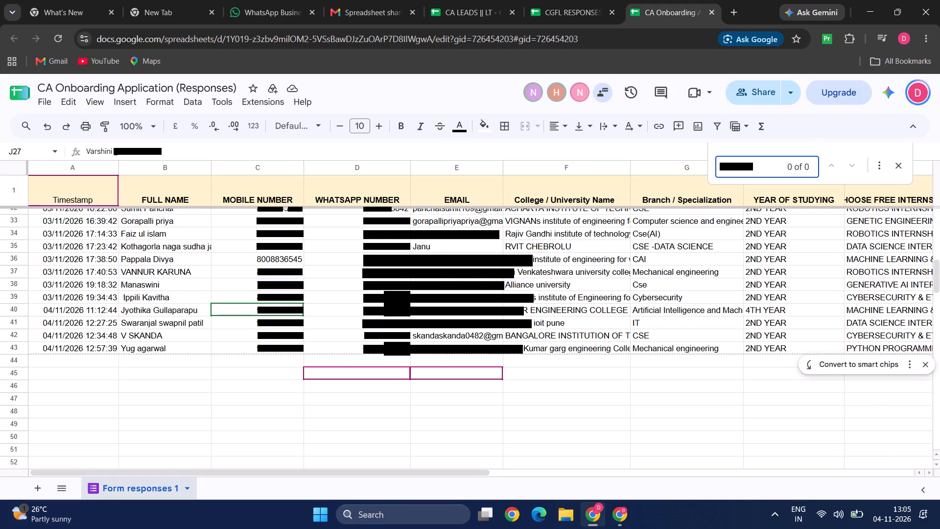
scroll(23, 288, "left", 8)
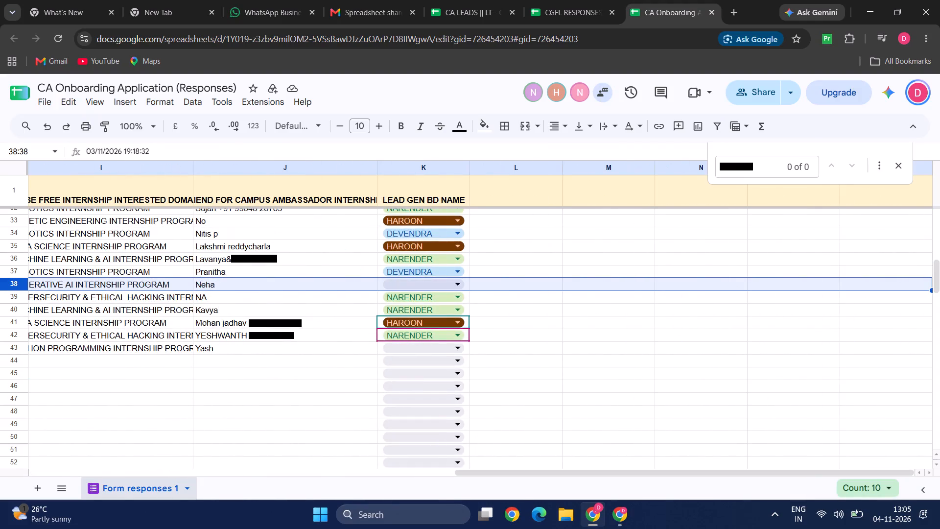
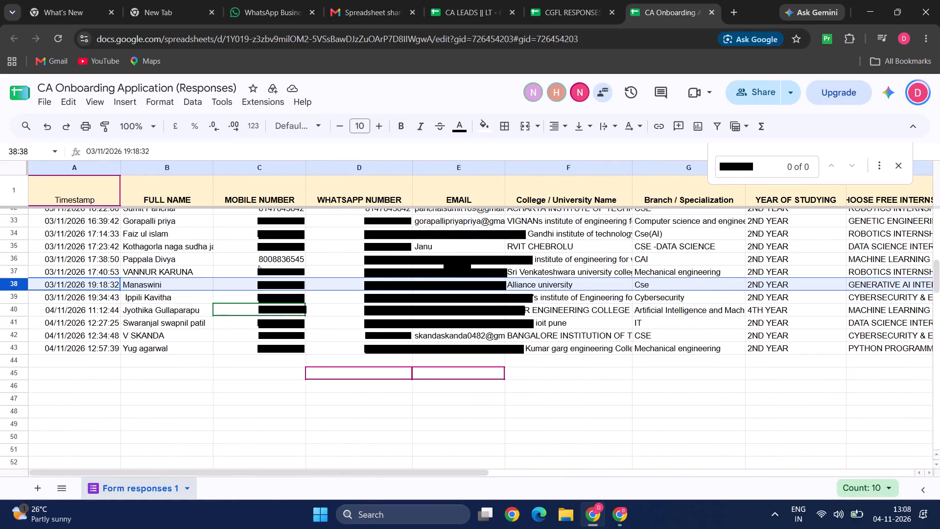
Review the 4/11/2026 leads in CA LEADS || LT, and check the newest DEVENDRA entries in CGFL RESPONSES SHEET || LT.
left_click(469, 10)
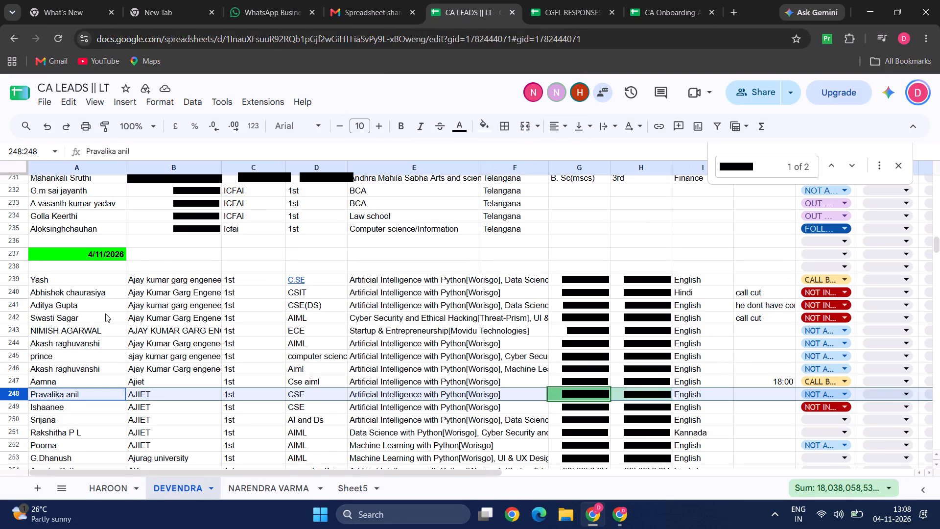
scroll(105, 313, "down", 1)
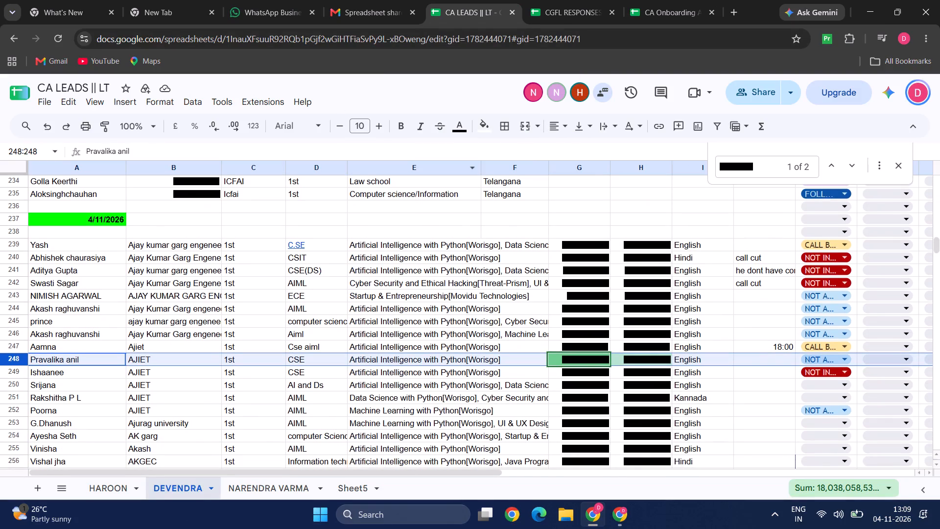
left_click(558, 10)
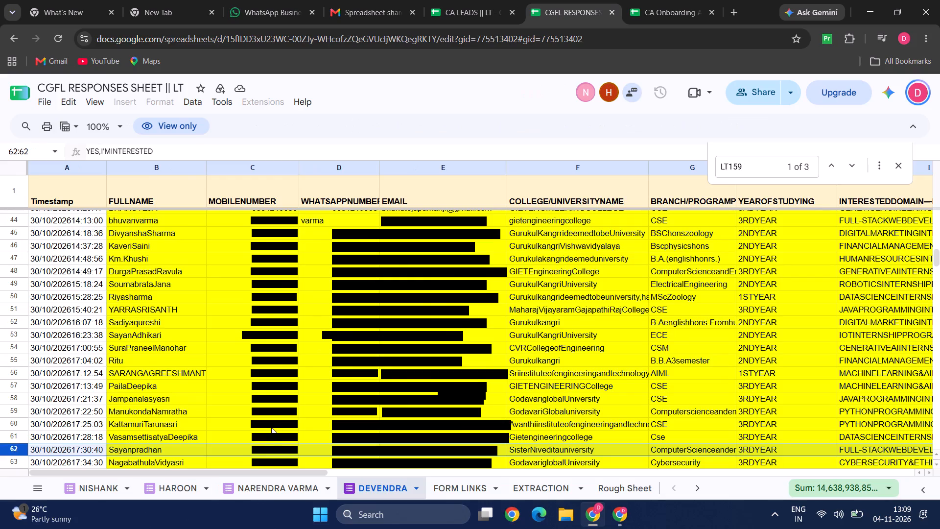
scroll(271, 427, "down", 6)
scroll(271, 427, "up", 1)
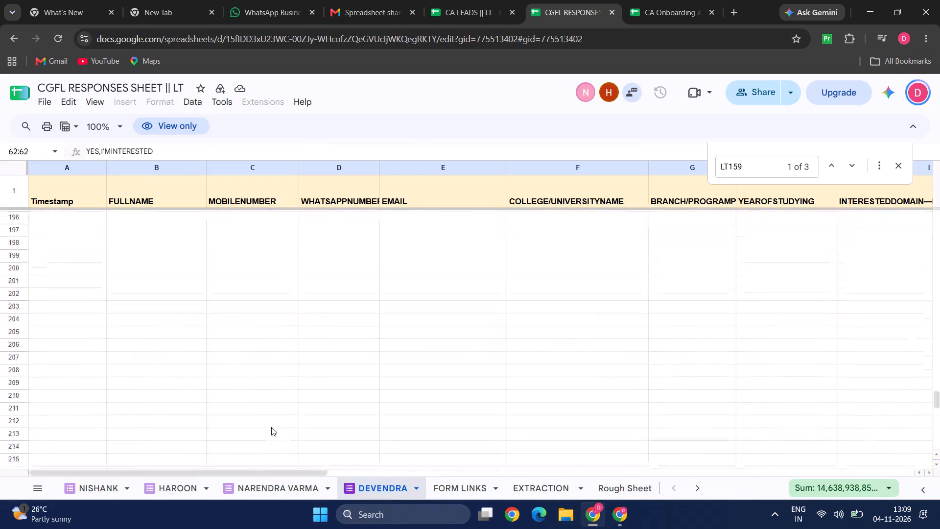
scroll(271, 427, "up", 2)
scroll(271, 427, "down", 4)
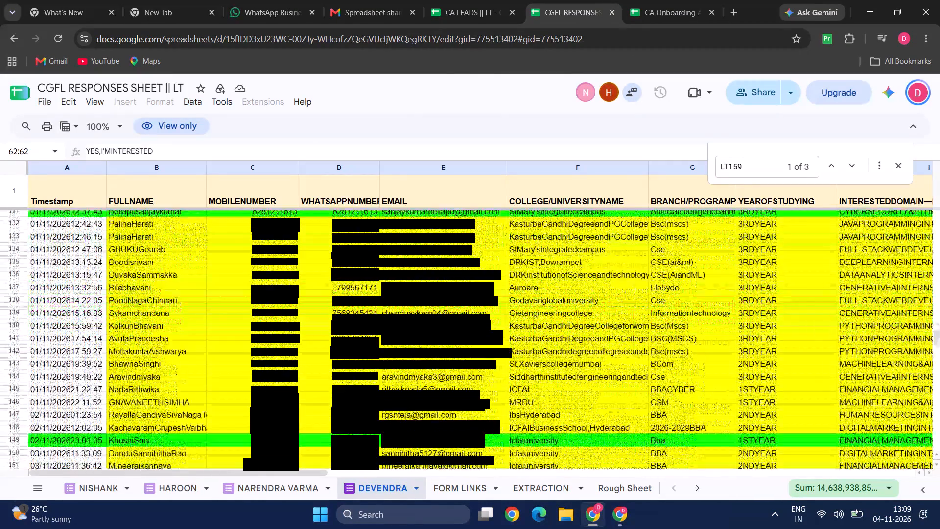
scroll(271, 427, "down", 1)
scroll(271, 427, "up", 1)
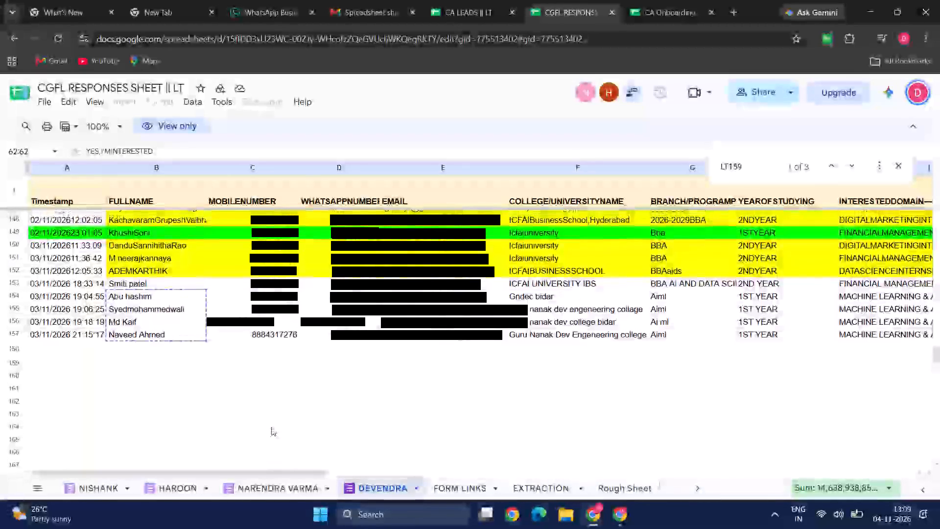
left_click(175, 342)
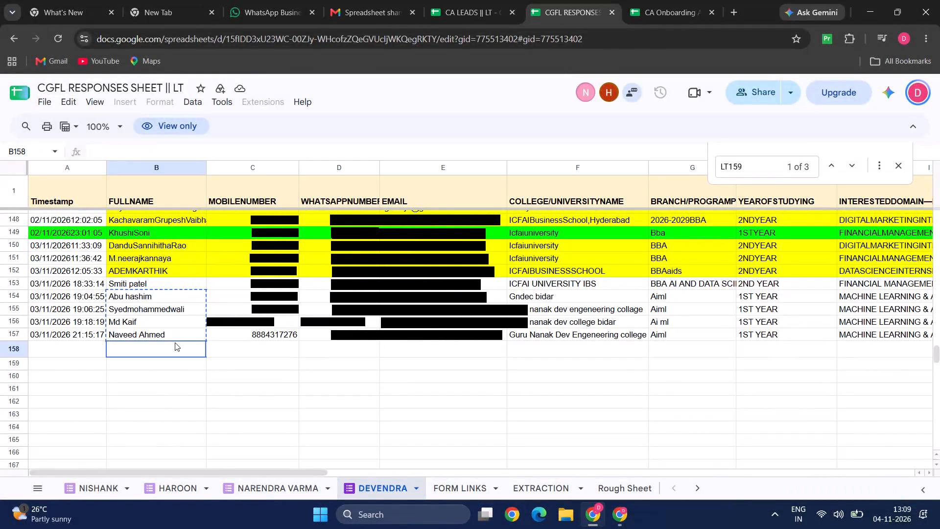
Switch to the CA Onboarding Application responses and set the LEAD GEN BD NAME for row 43 to DEVENDRA.
left_click(480, 0)
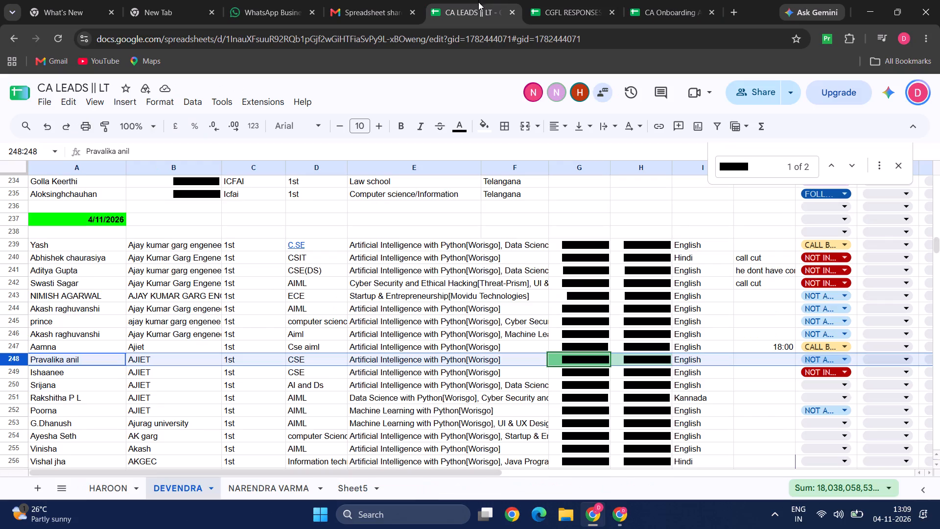
left_click(682, 8)
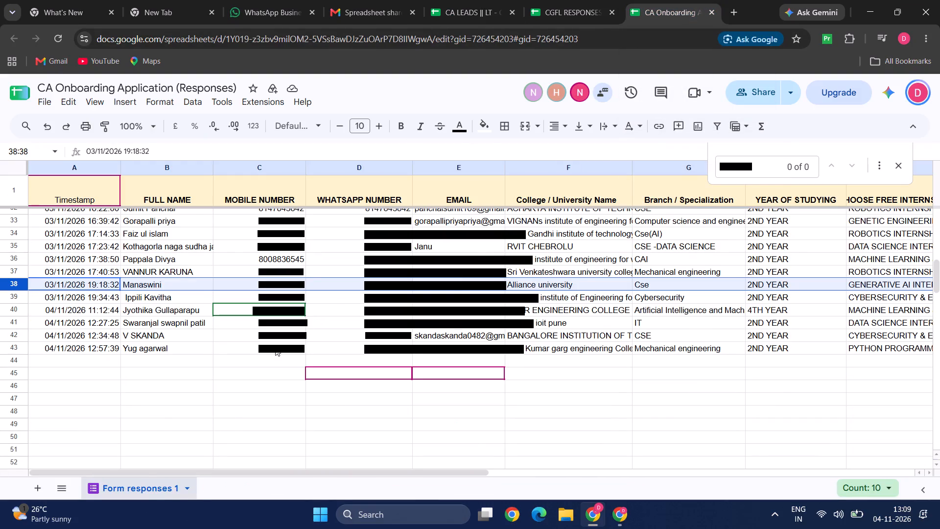
scroll(275, 347, "left", 9)
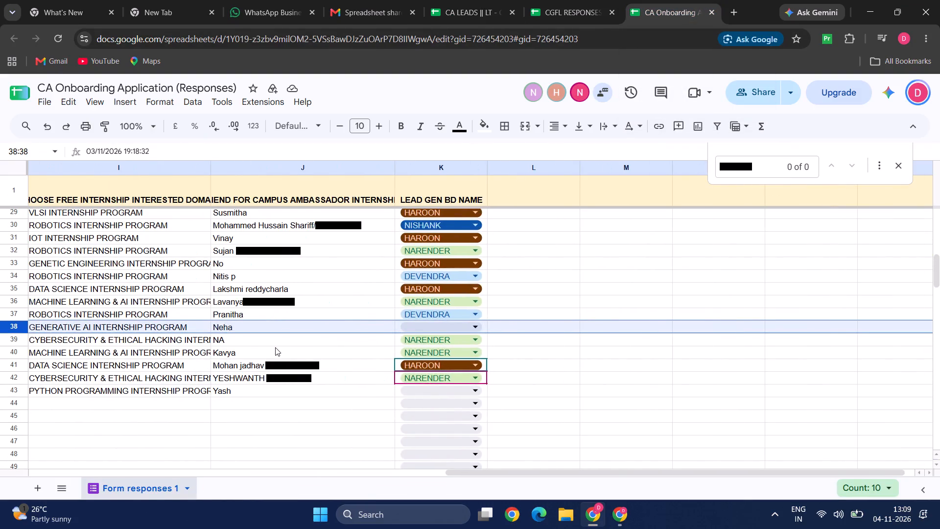
scroll(275, 347, "right", 3)
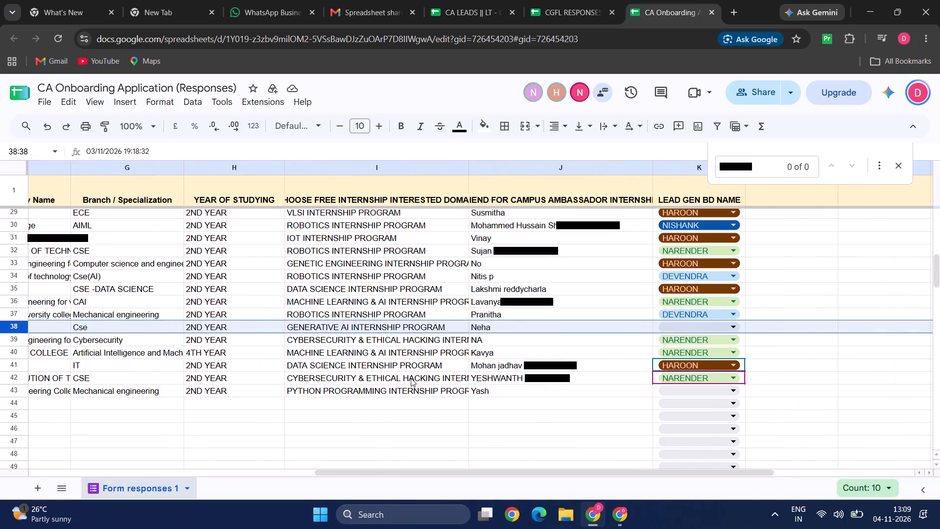
left_click(711, 395)
left_click(690, 330)
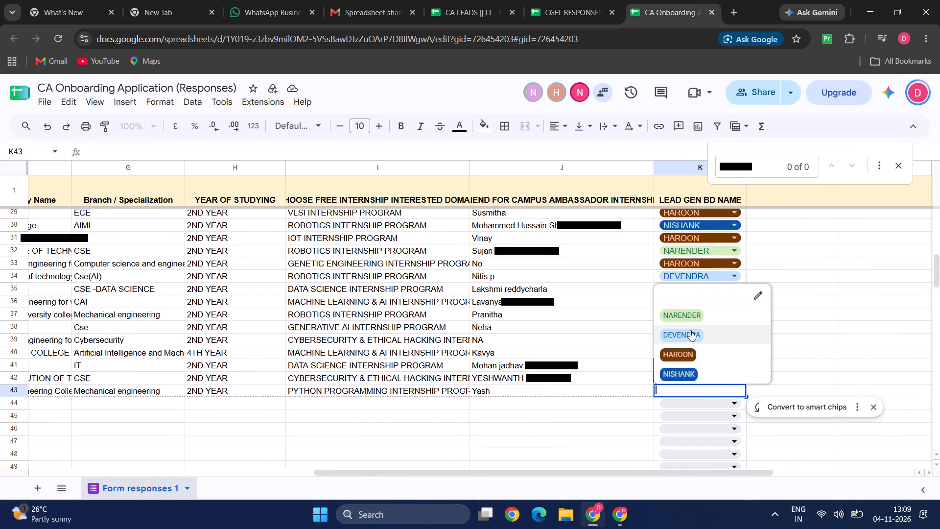
scroll(405, 368, "right", 11)
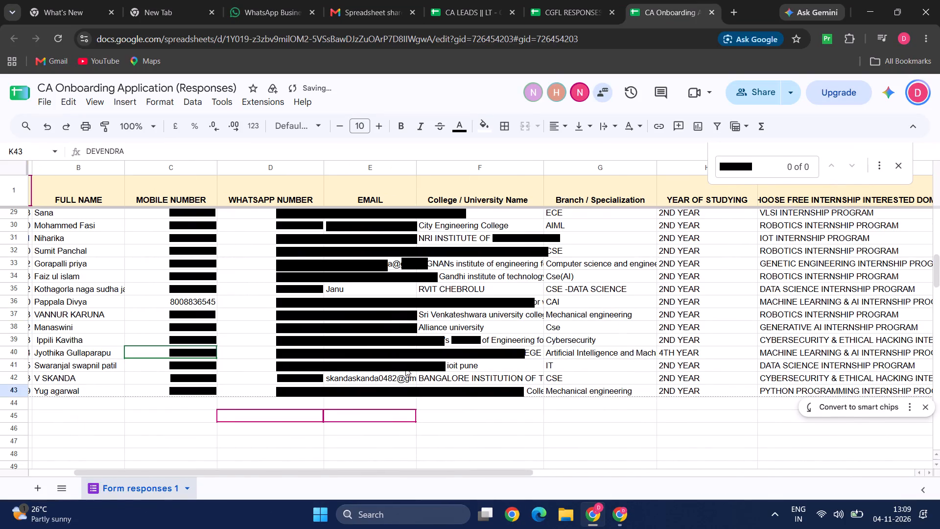
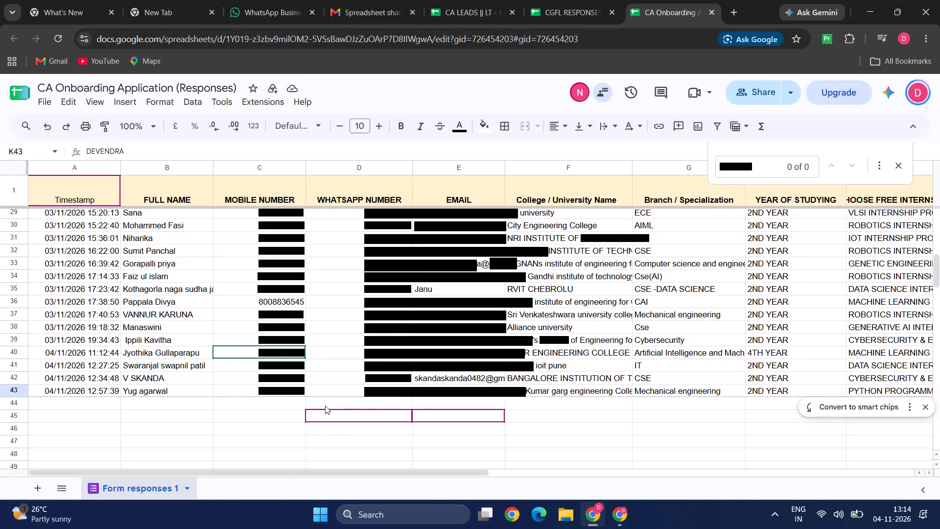
Check the remaining 4/11/2026 leads in CA LEADS || LT, and the latest DEVENDRA entries in CGFL RESPONSES SHEET || LT.
left_click(493, 0)
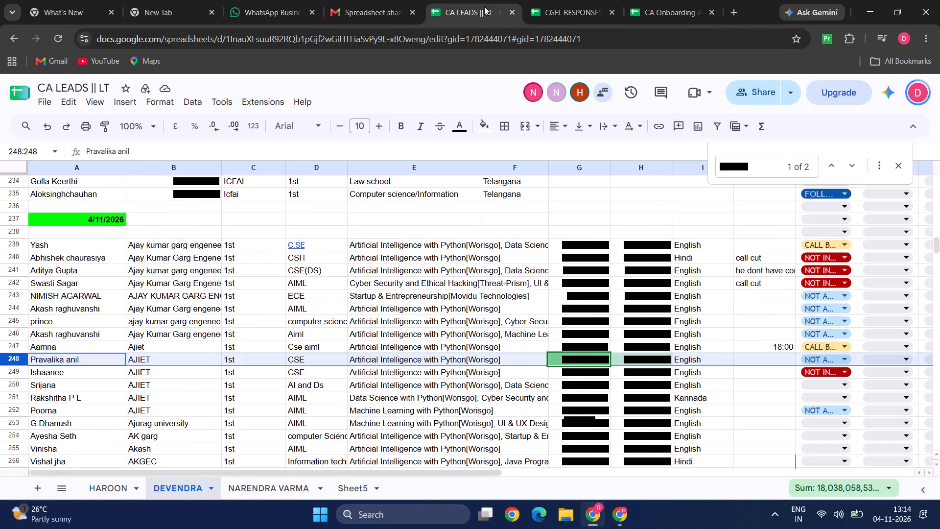
scroll(289, 293, "down", 2)
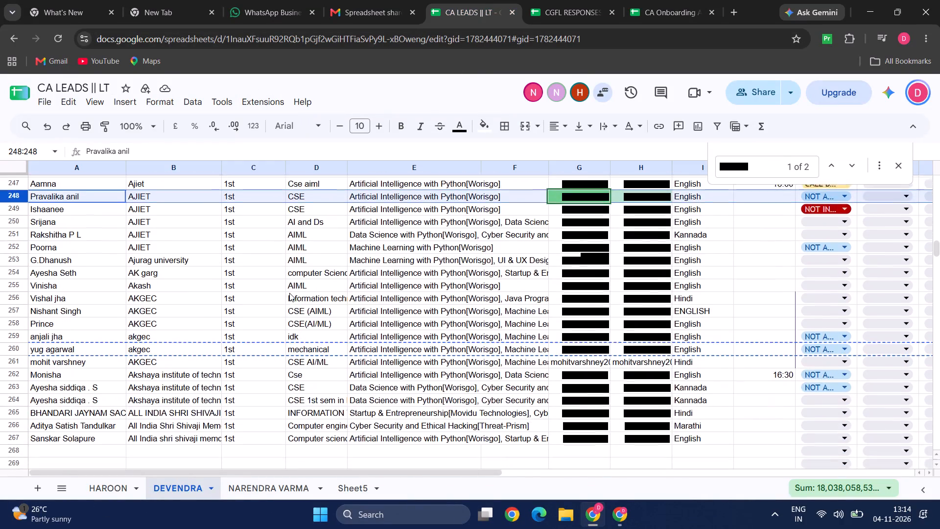
scroll(289, 293, "down", 1)
scroll(289, 293, "up", 1)
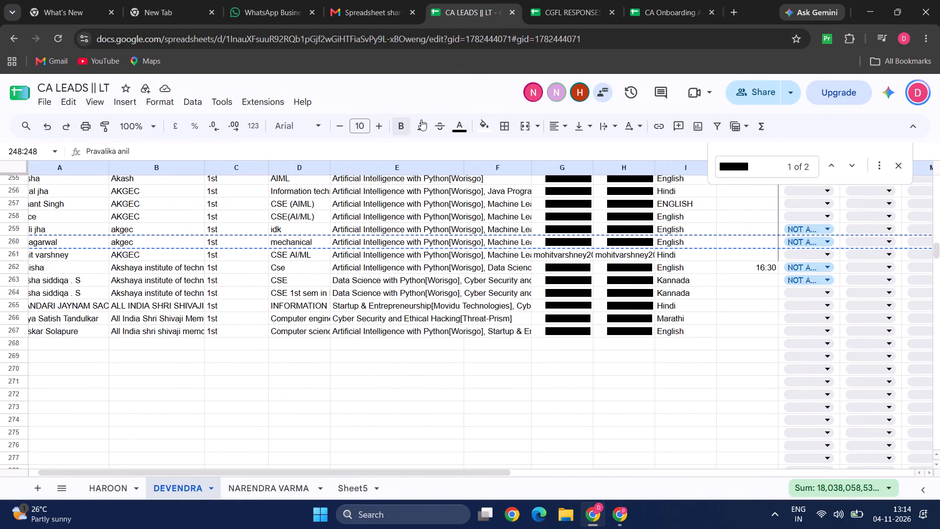
left_click(539, 7)
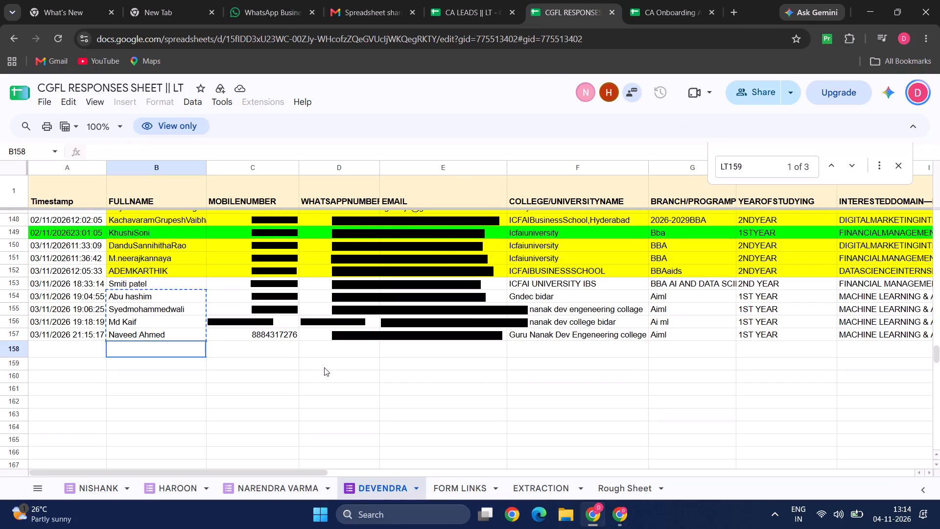
left_click(319, 347)
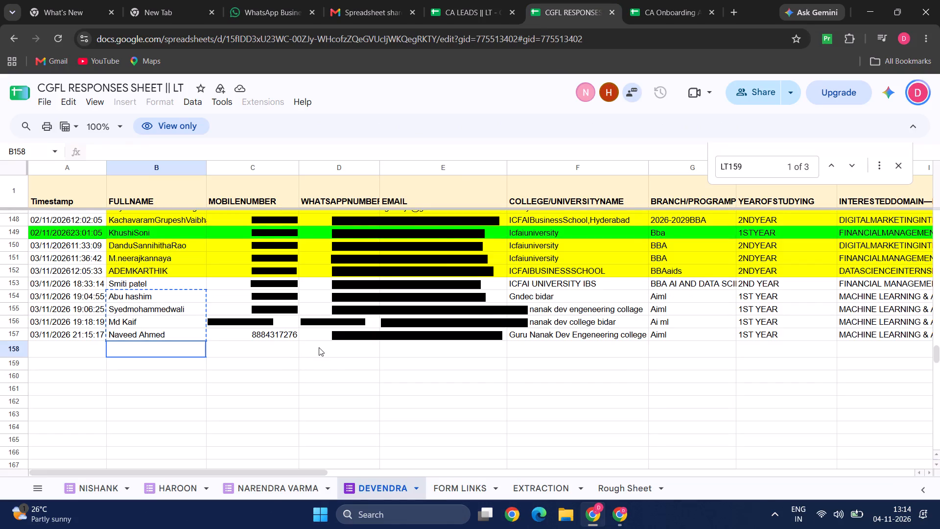
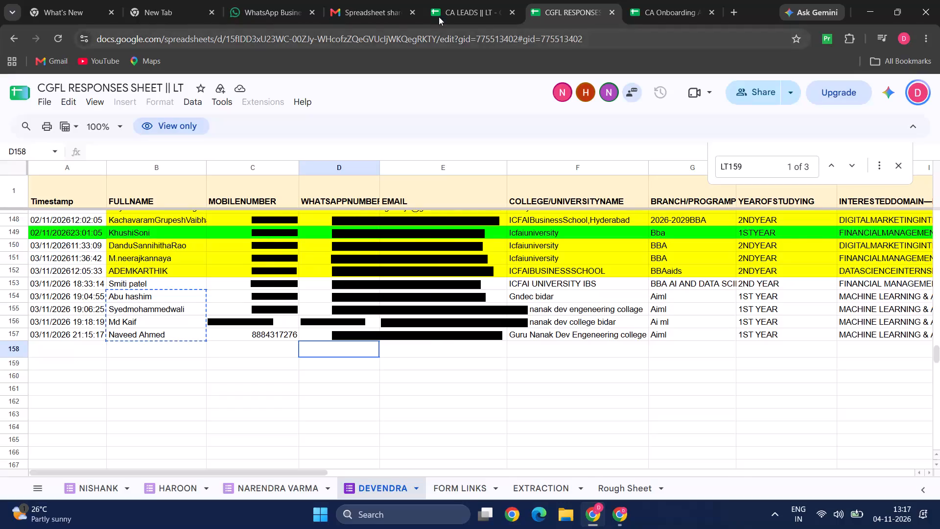
In the DEVENDRA sheet of CA LEADS || LT, set the call status of the lead in row 260 to INTERESTED.
left_click(451, 2)
scroll(376, 272, "right", 1)
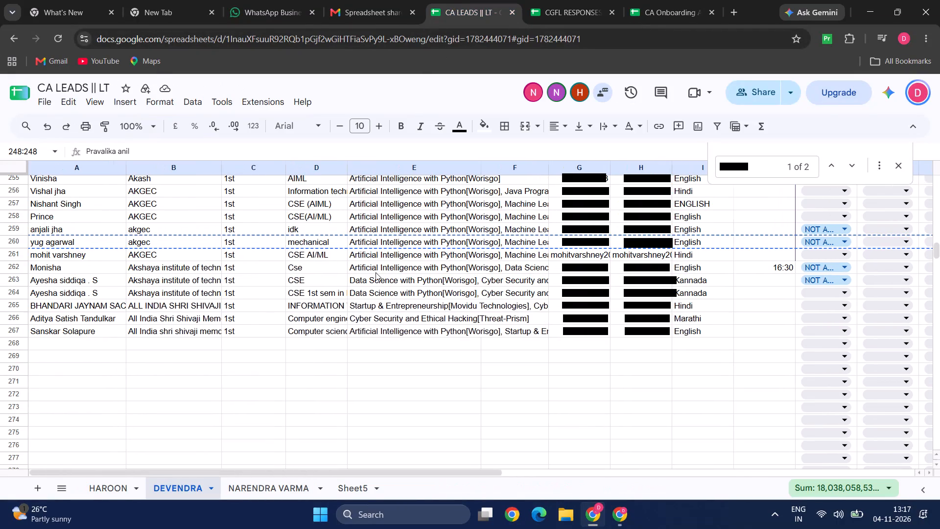
scroll(376, 272, "right", 1)
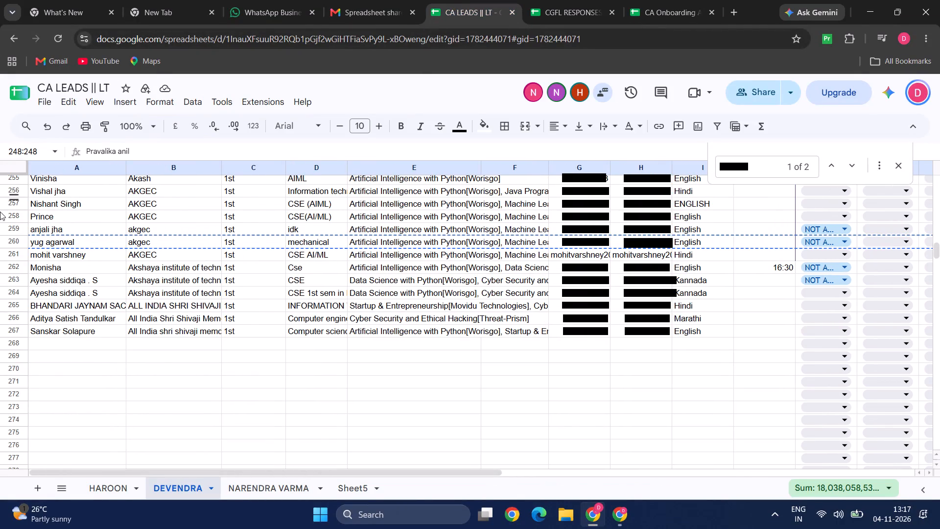
left_click(17, 247)
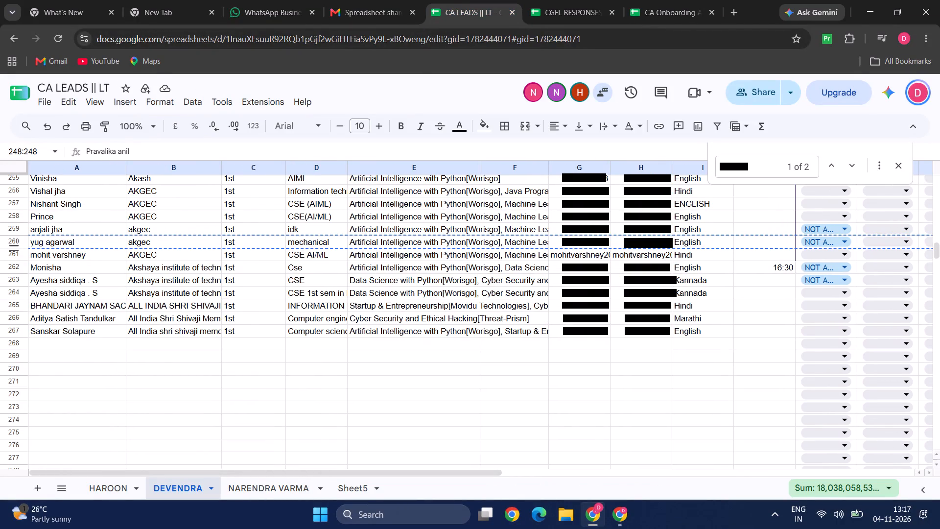
left_click(18, 243)
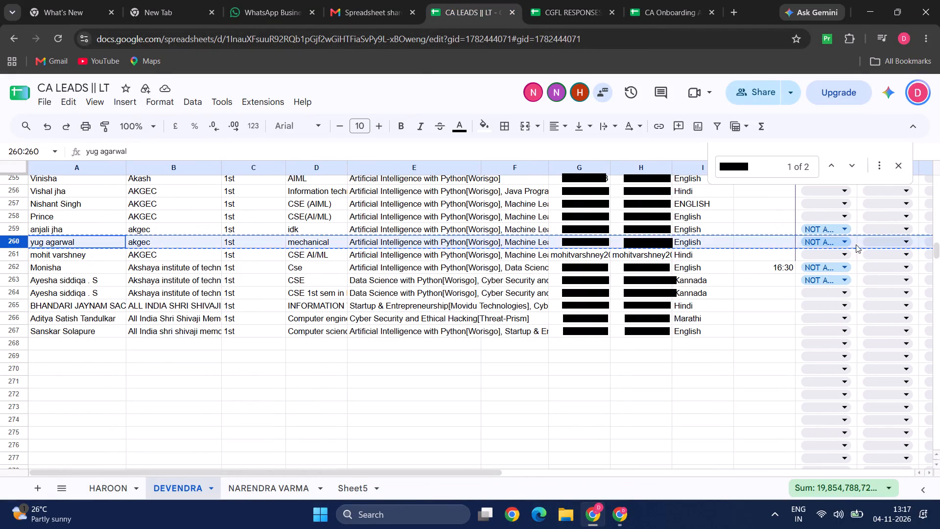
left_click(840, 238)
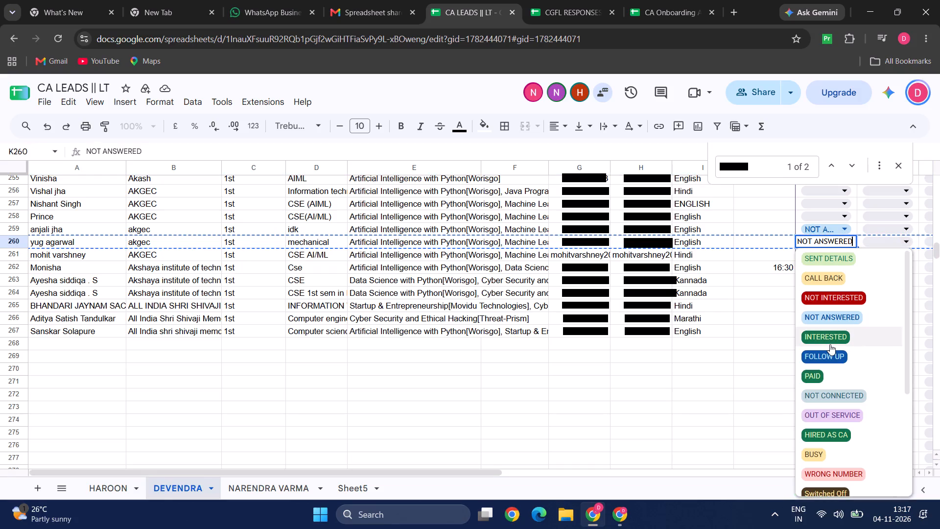
left_click(835, 340)
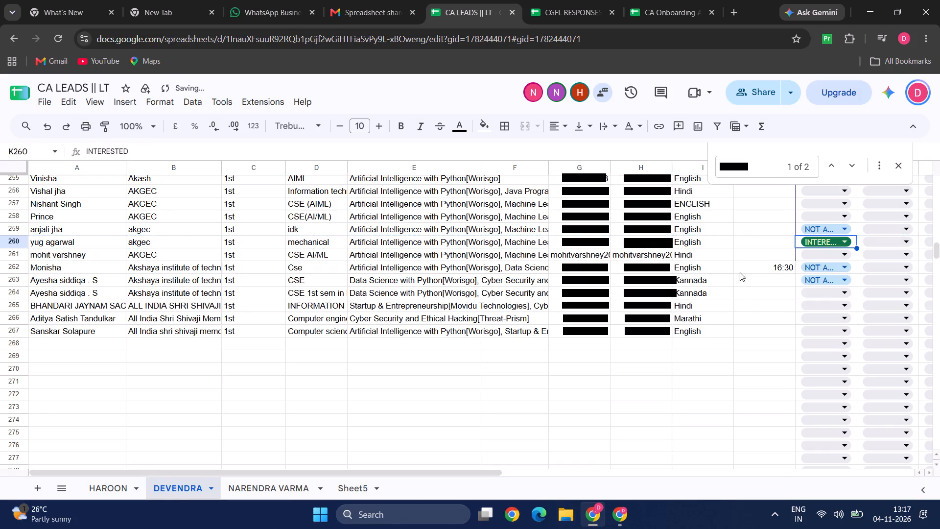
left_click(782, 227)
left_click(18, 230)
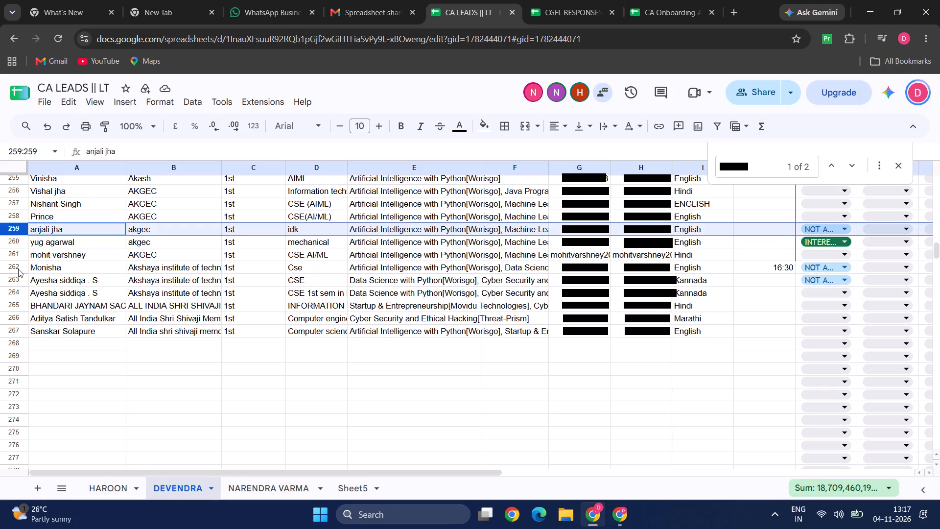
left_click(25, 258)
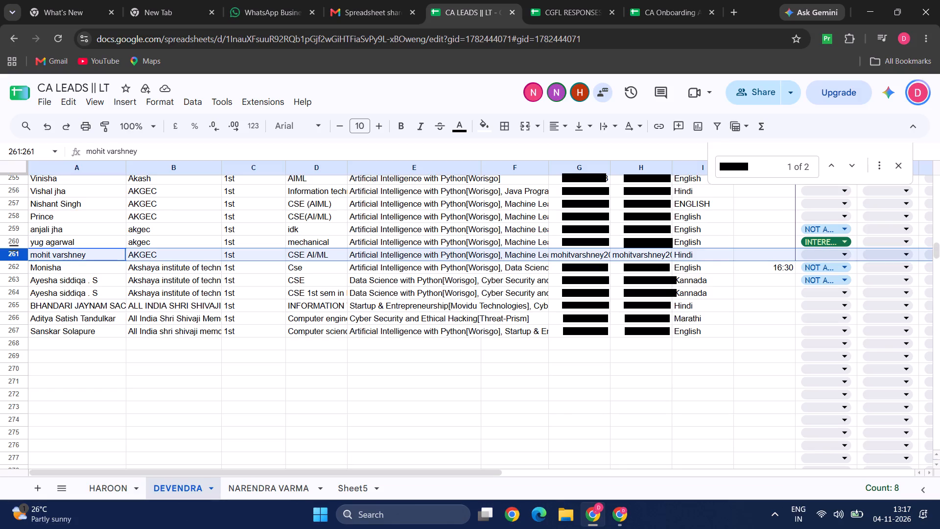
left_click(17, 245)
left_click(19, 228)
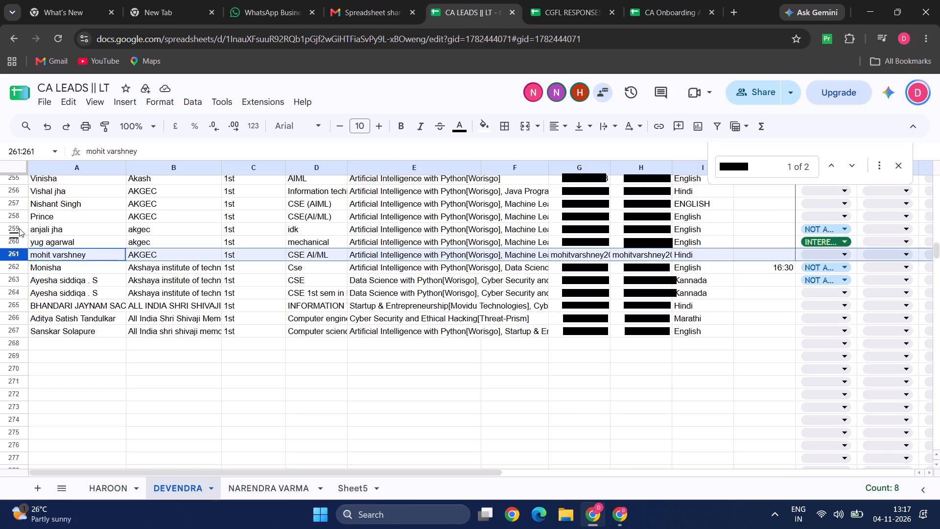